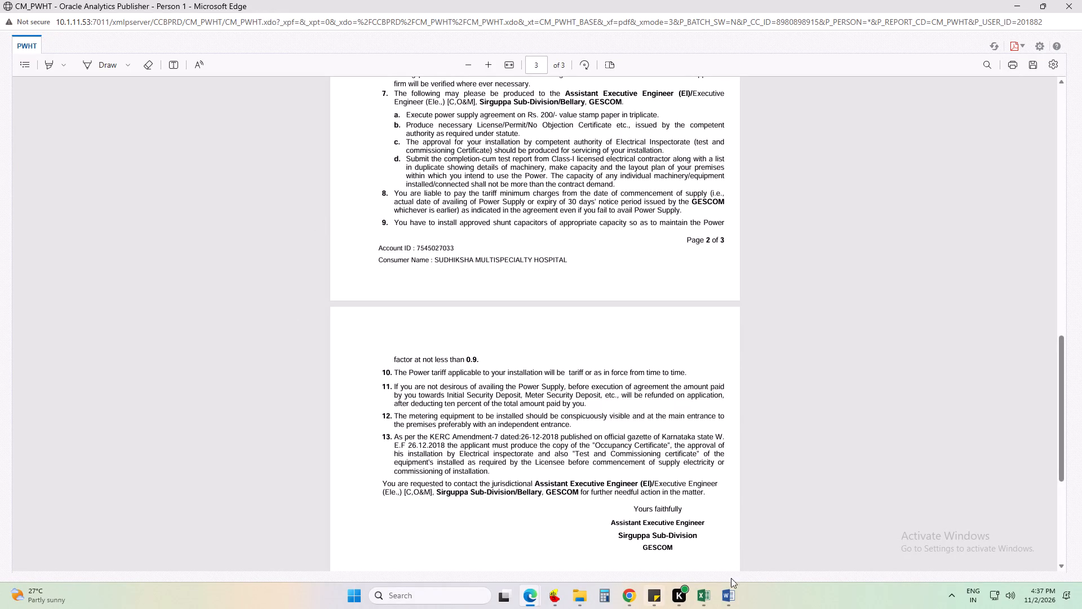
# Switch to the MIS Octobar workbook in Excel and open the Reg & Ser sheet.
pyautogui.click(698, 599)
pyautogui.click(799, 540)
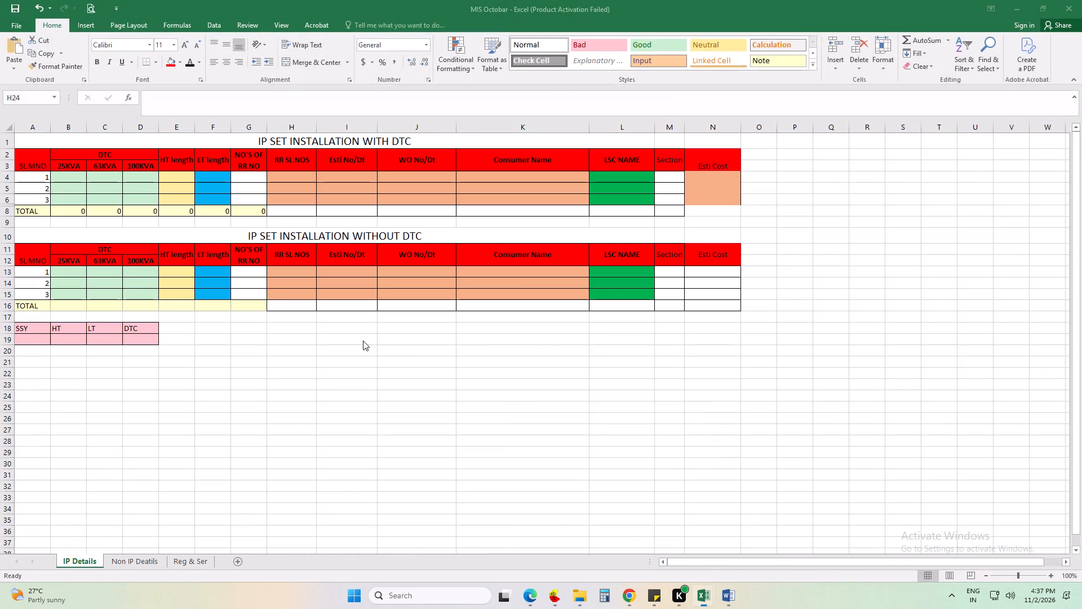
pyautogui.scroll(4, 28, 170)
pyautogui.click(195, 562)
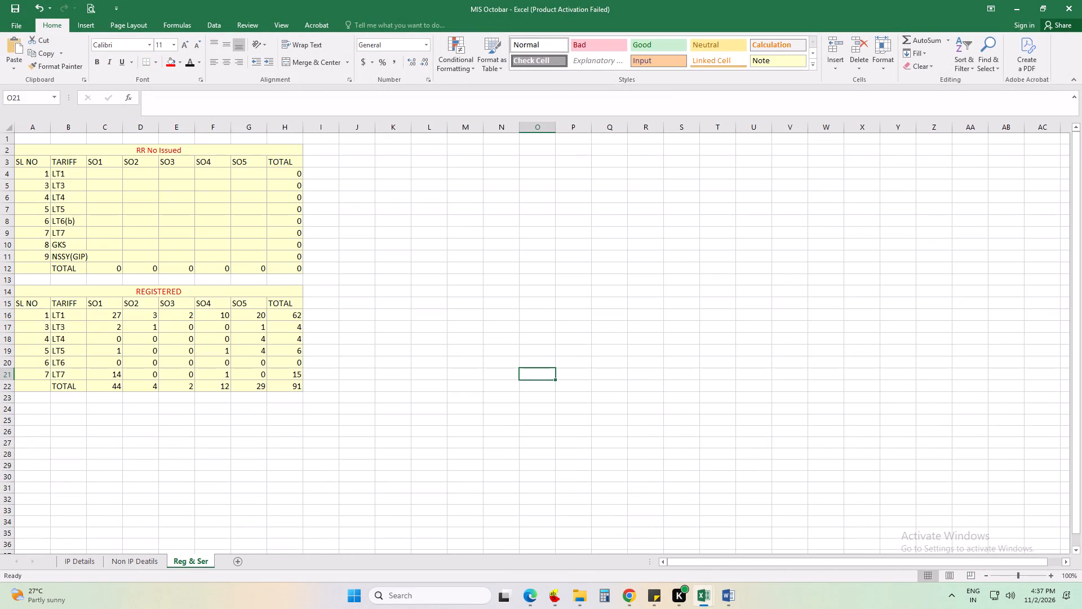
# Enter 1 for tariff LT6(b) under SO4 in the RR No Issued table.
pyautogui.click(103, 177)
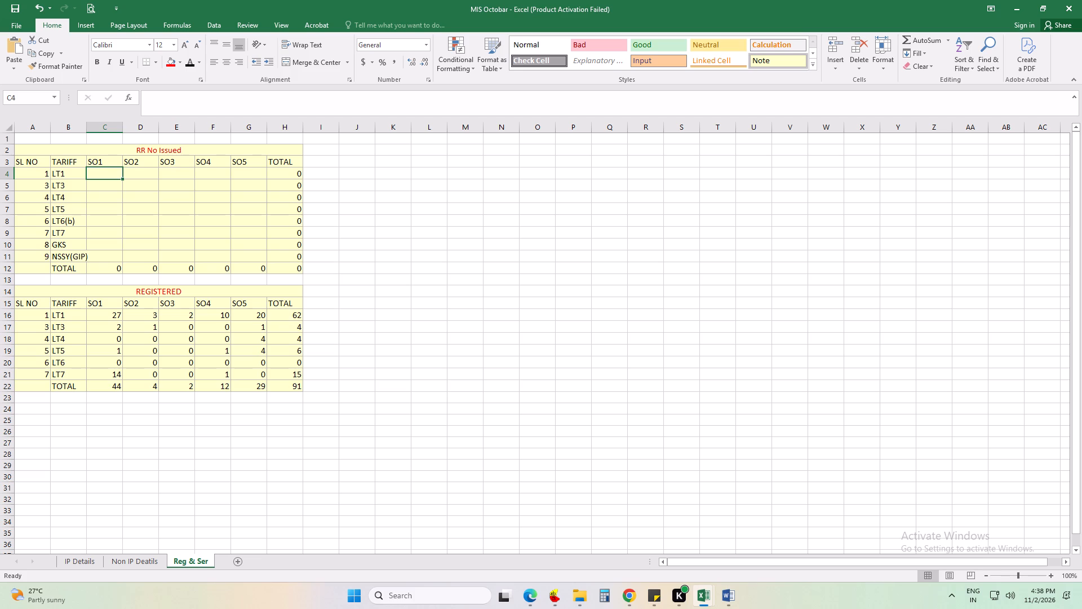
pyautogui.press('Right')
pyautogui.press('Right')
pyautogui.press('Down')
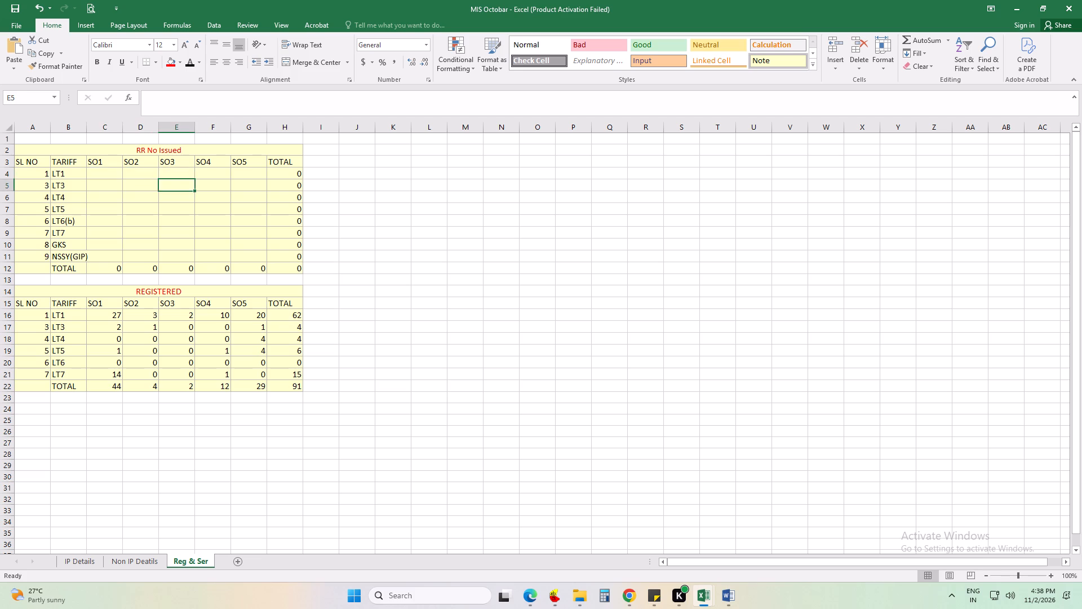
pyautogui.press('Down')
pyautogui.press('Down')
pyautogui.press('Down')
pyautogui.press('Right')
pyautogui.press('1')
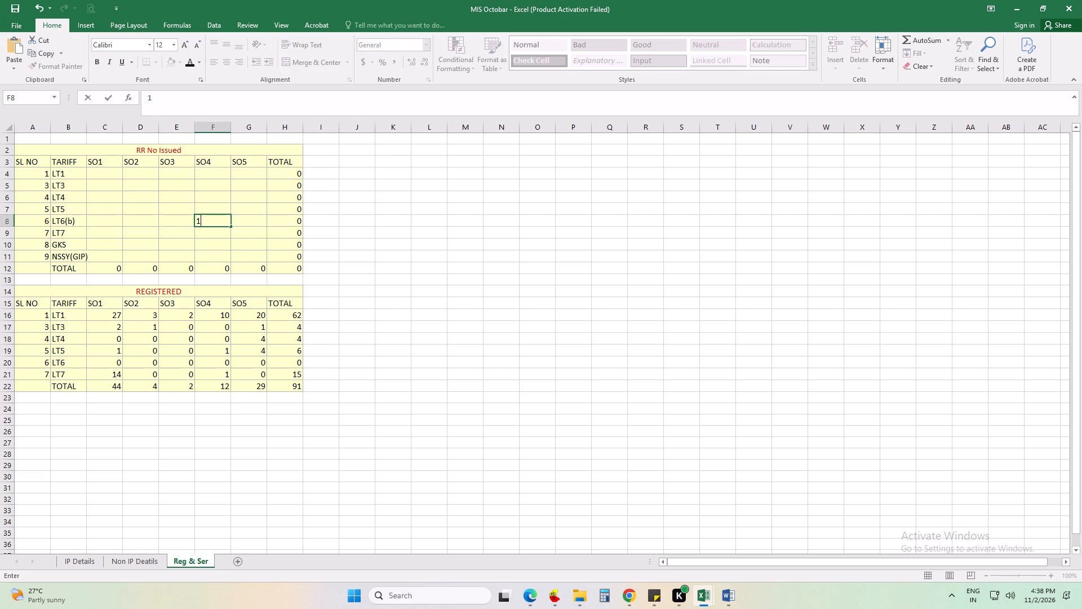
pyautogui.press('Up')
# Enter 1 for tariff LT1 under SO4 in the RR No Issued table.
pyautogui.press('Left')
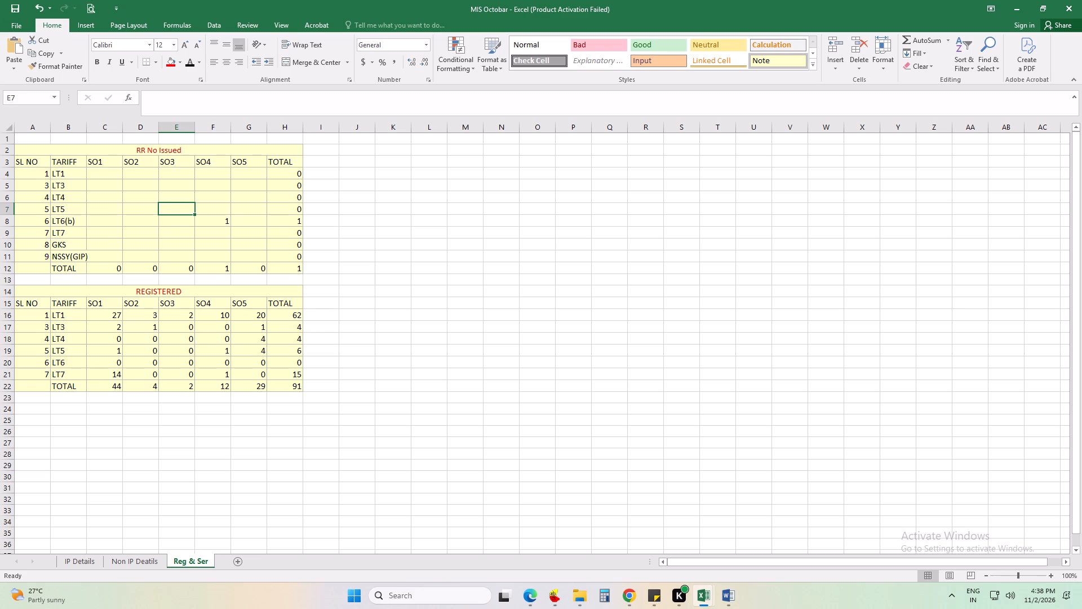
pyautogui.press('Up')
pyautogui.press('Up')
pyautogui.press('Up')
pyautogui.press('Left')
pyautogui.press('Left')
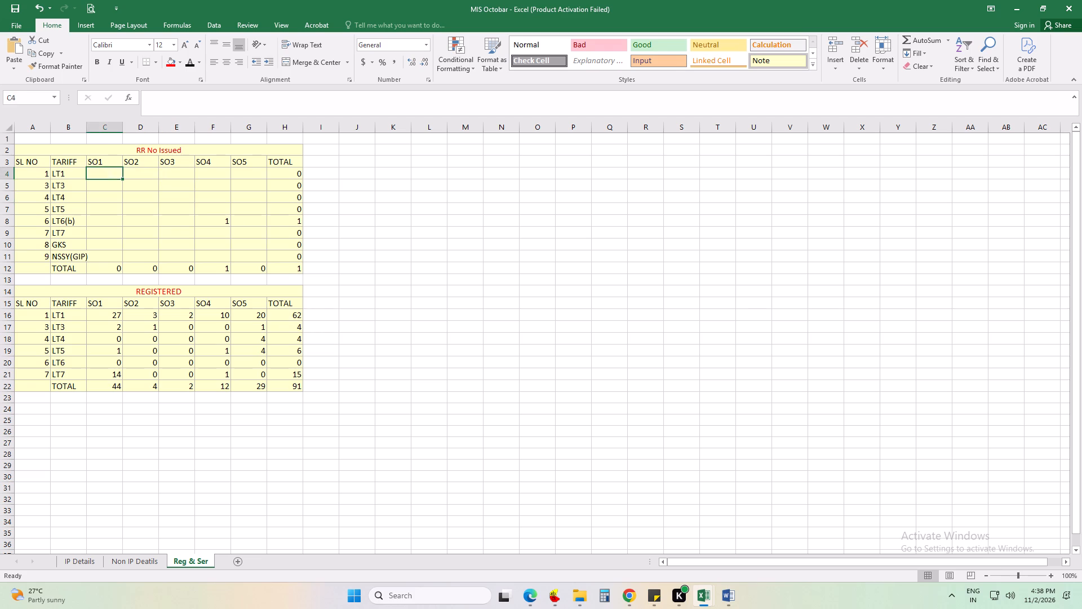
pyautogui.press('Right')
pyautogui.press('Right')
pyautogui.press('Right')
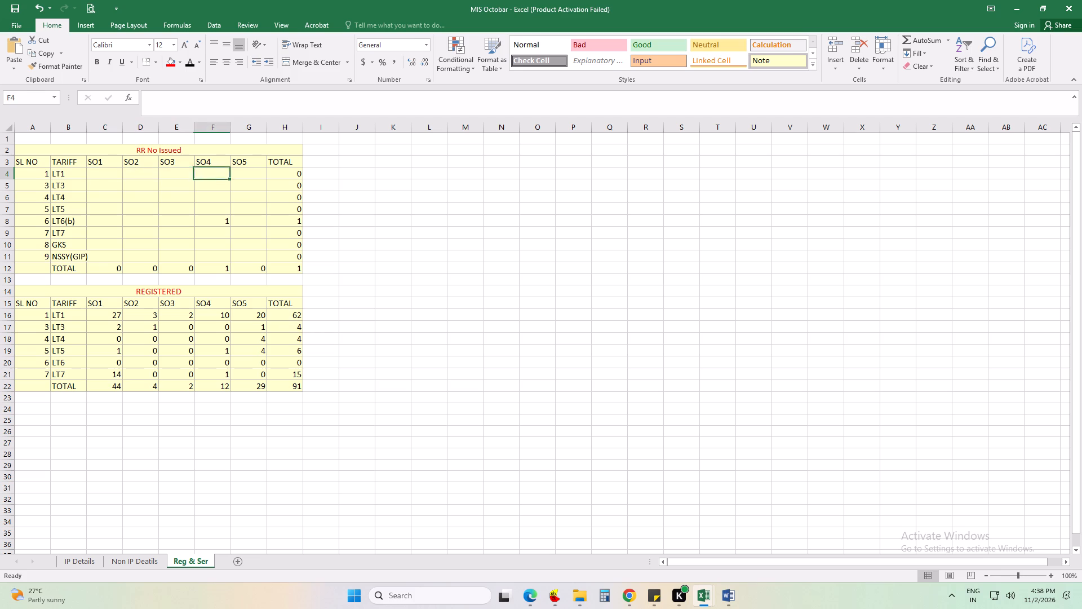
pyautogui.press('Right')
pyautogui.press('Down')
pyautogui.press('Left')
pyautogui.press('Up')
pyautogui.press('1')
pyautogui.press('Down')
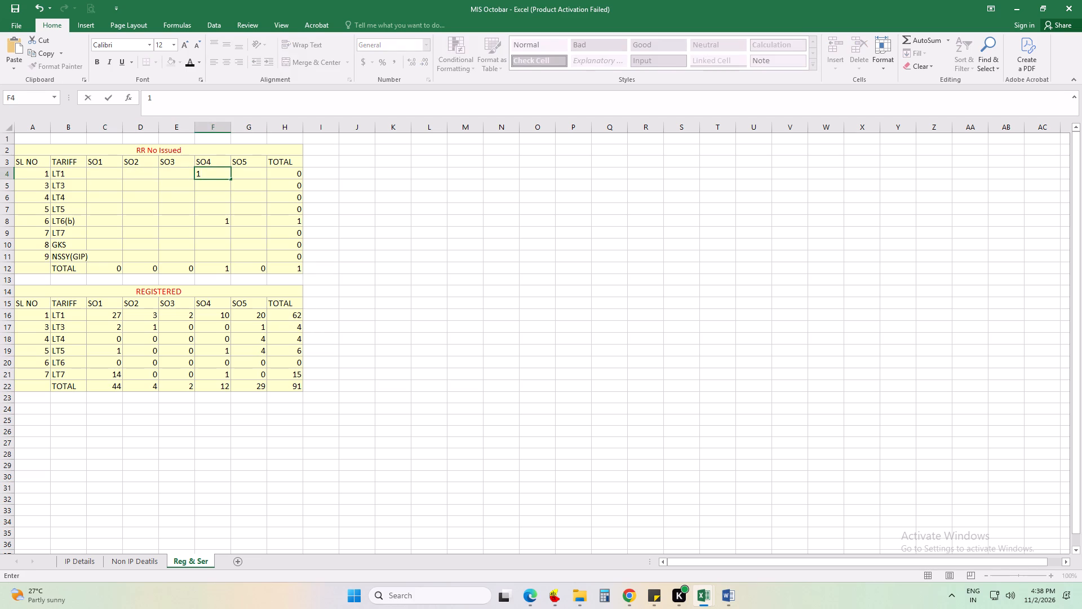
# Enter 1 for tariff LT1 under SO2 in the RR No Issued table and save the workbook.
pyautogui.press('Left')
pyautogui.press('Left')
pyautogui.press('Up')
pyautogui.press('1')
pyautogui.press('Down')
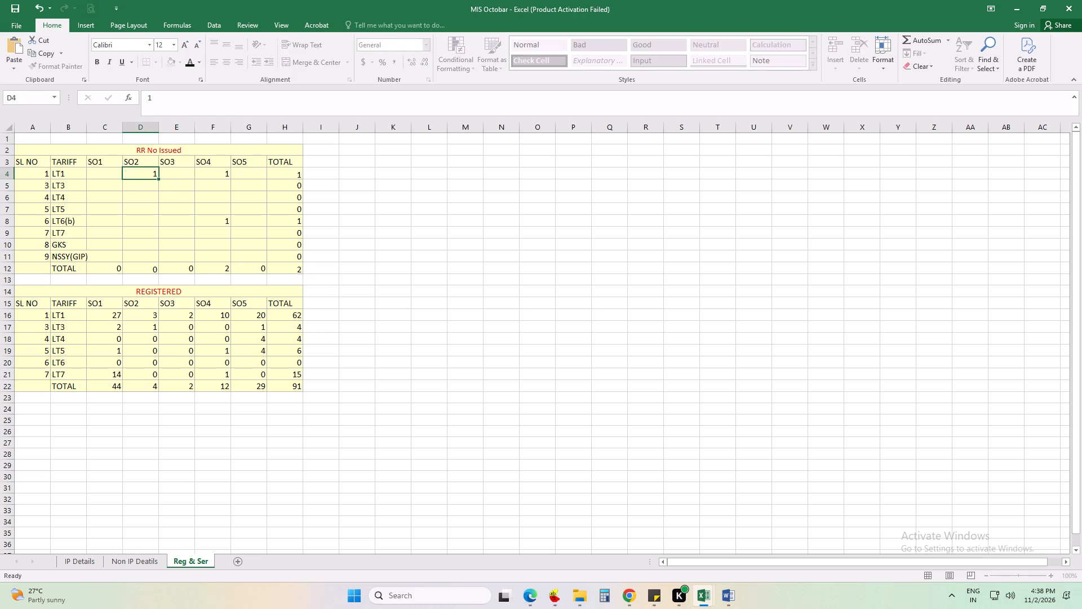
pyautogui.hotkey('ctrl', 's')
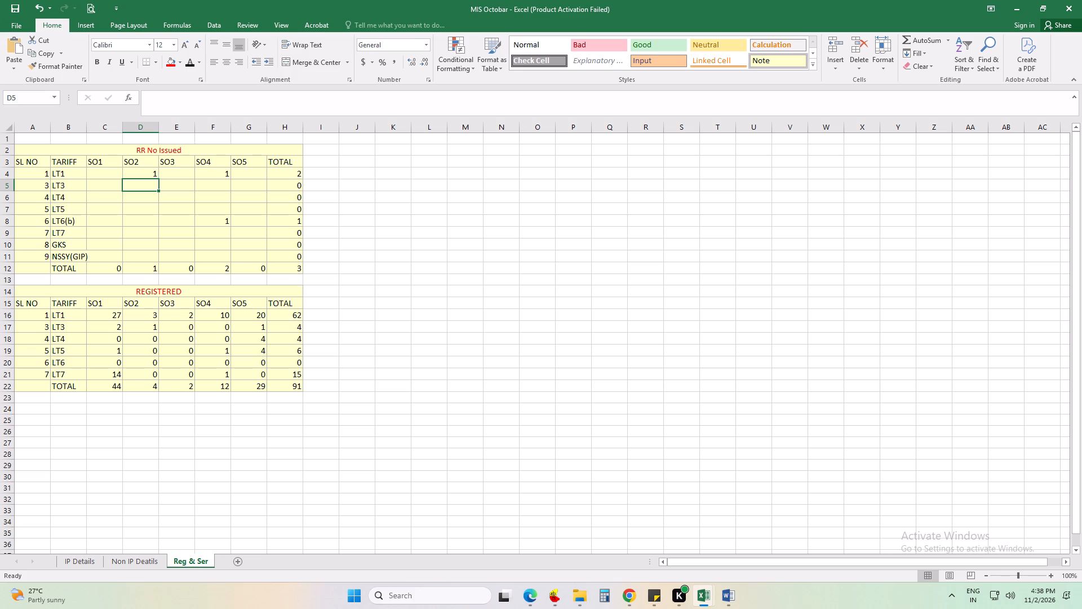
# Enter 1 for GKS under SO2 in the RR No Issued table.
pyautogui.press('Left')
pyautogui.press('Down')
pyautogui.press('Right')
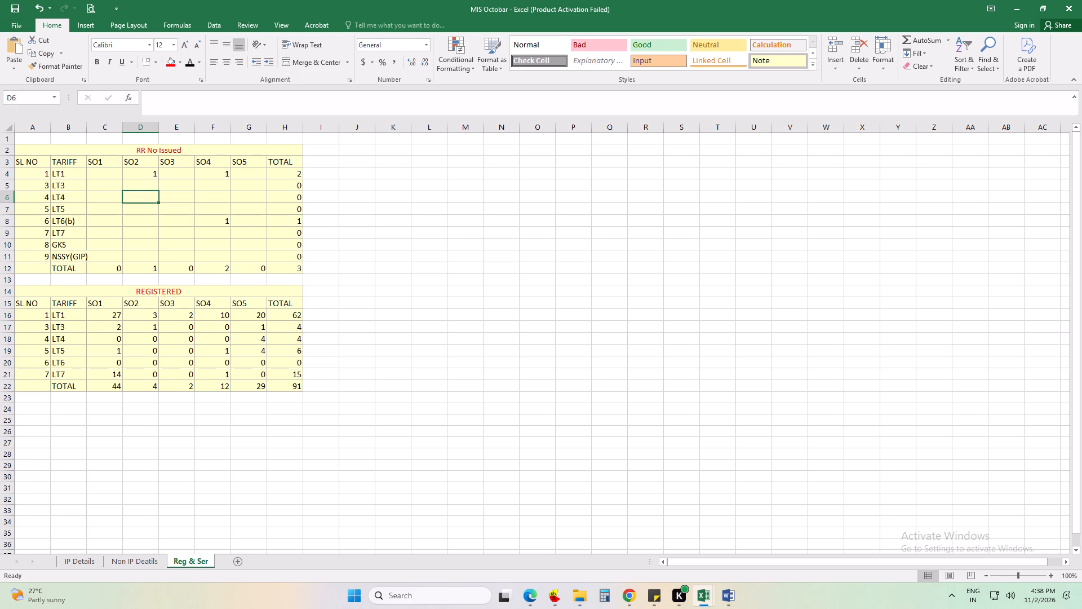
pyautogui.press('Down')
pyautogui.press('Down')
pyautogui.press('Down')
pyautogui.press('Down')
pyautogui.press('Left')
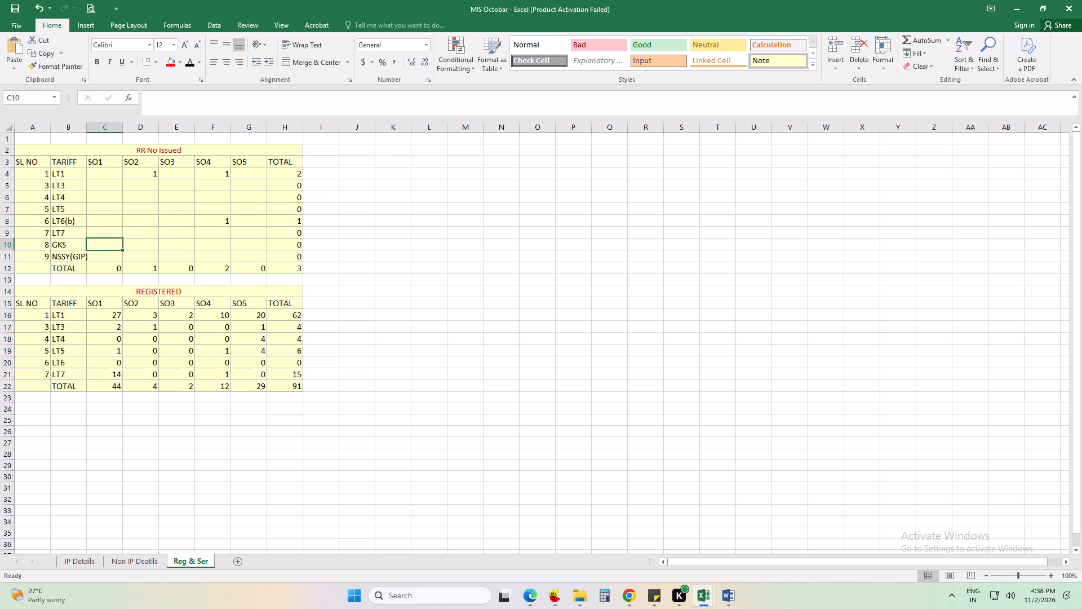
pyautogui.press('Right')
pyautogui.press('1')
pyautogui.press('Right')
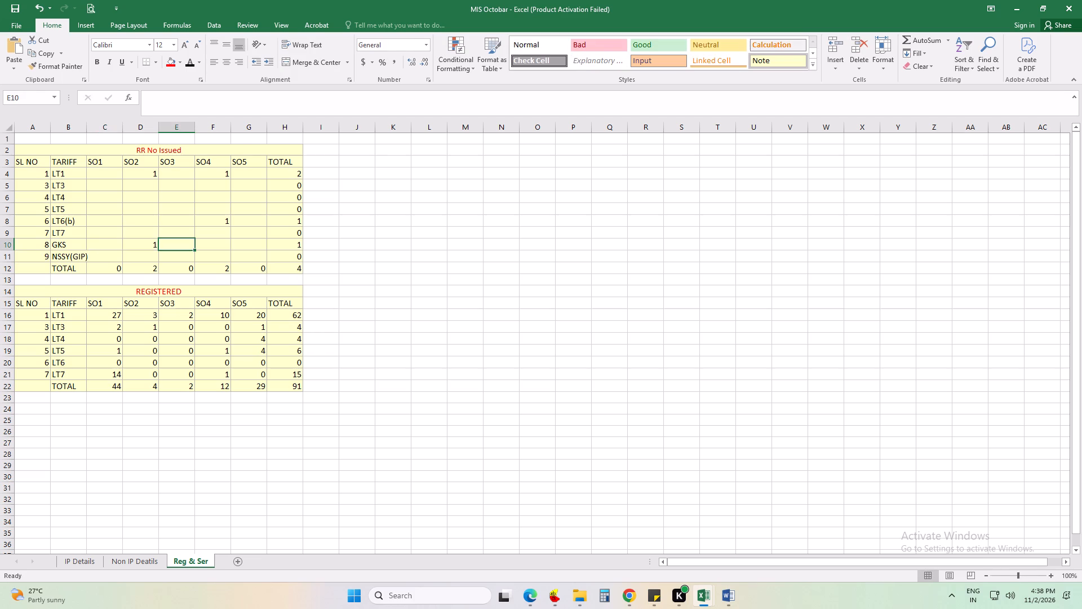
# Enter 1 for GKS under both SO4 and SO1 in the RR No Issued table.
pyautogui.press('Right')
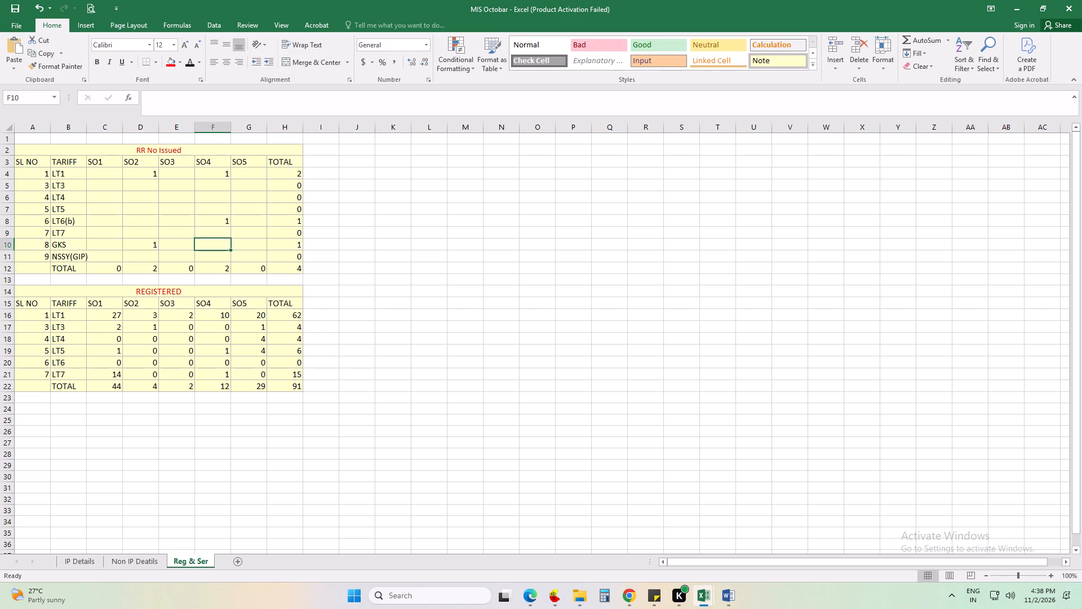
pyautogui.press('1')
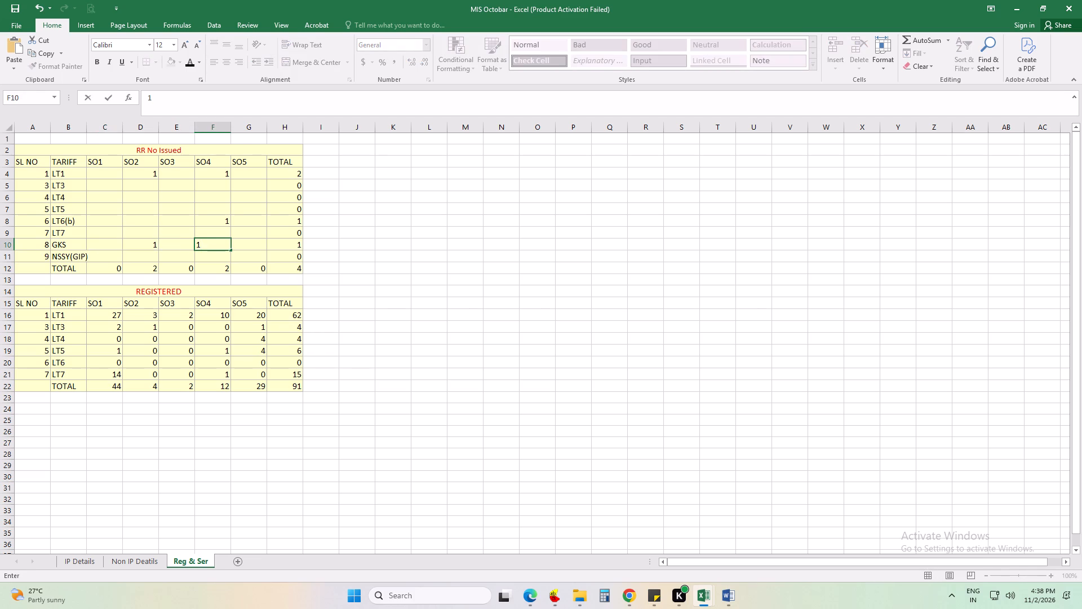
pyautogui.press('Left')
pyautogui.press('Left')
pyautogui.press('Left')
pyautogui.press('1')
pyautogui.press('Right')
# Enter 2 for GKS under SO5 in the RR No Issued table and save the workbook.
pyautogui.press('Right')
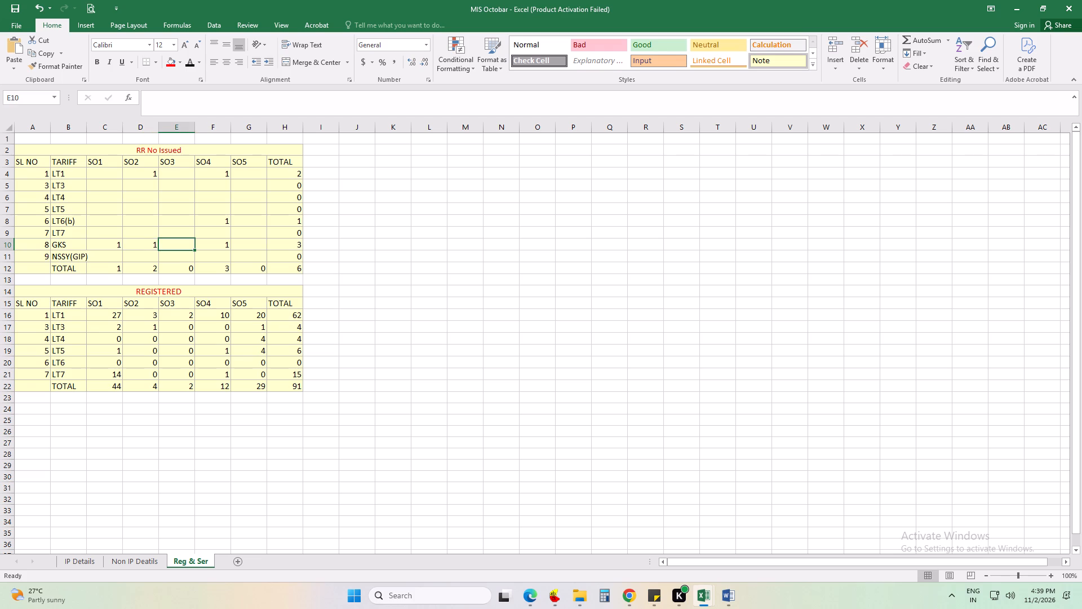
pyautogui.press('Right')
pyautogui.press('Right')
pyautogui.press('Right')
pyautogui.press('Left')
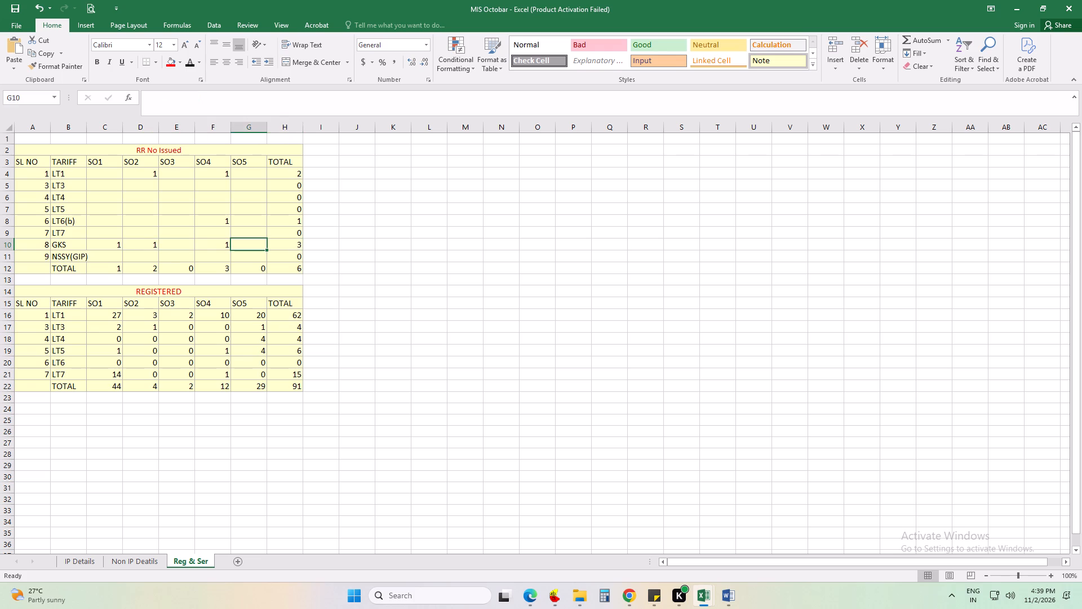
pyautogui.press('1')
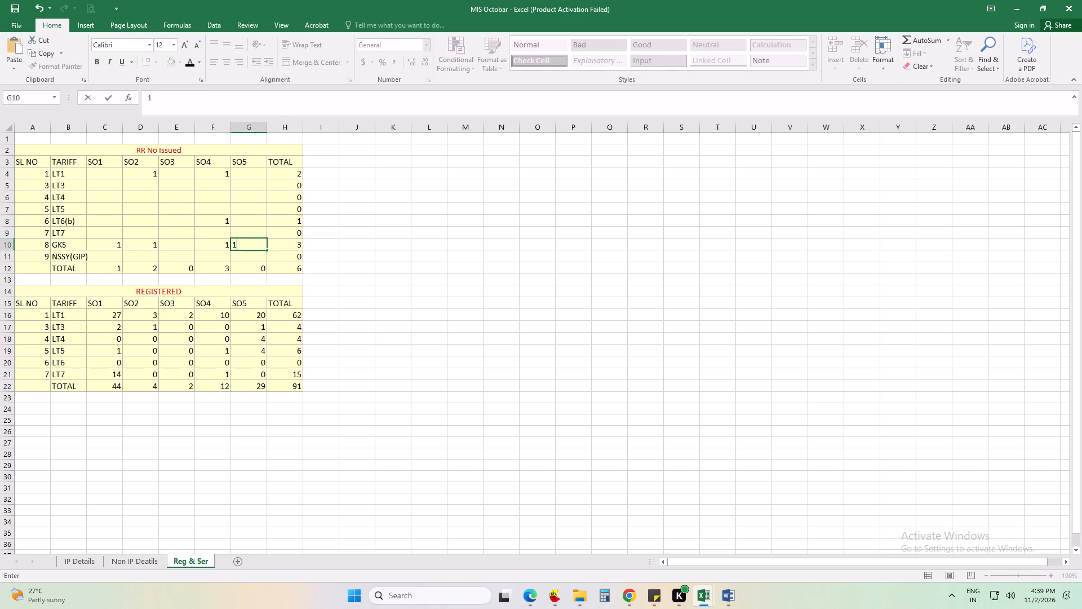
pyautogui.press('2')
pyautogui.press('BackSpace')
pyautogui.press('BackSpace')
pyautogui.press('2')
pyautogui.press('Up')
pyautogui.press('Left')
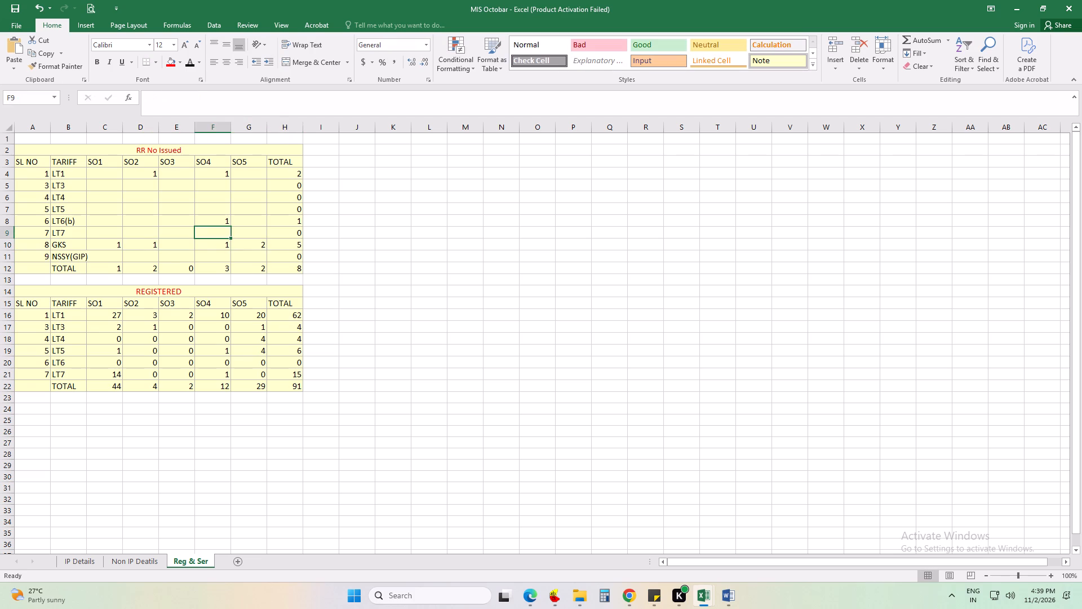
pyautogui.hotkey('ctrl', 's')
# Enter 2 for tariff LT4 under SO5 in the RR No Issued table.
pyautogui.press('Right')
pyautogui.press('Up')
pyautogui.press('Up')
pyautogui.press('Up')
pyautogui.press('Up')
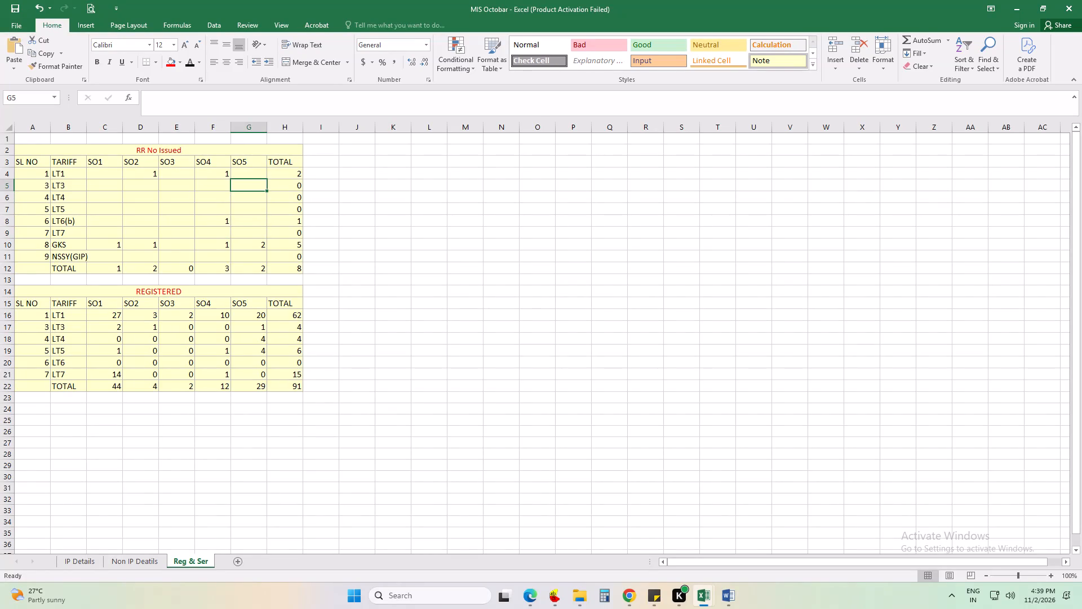
pyautogui.press('Down')
pyautogui.press('Down')
pyautogui.press('Left')
pyautogui.press('Up')
pyautogui.press('Right')
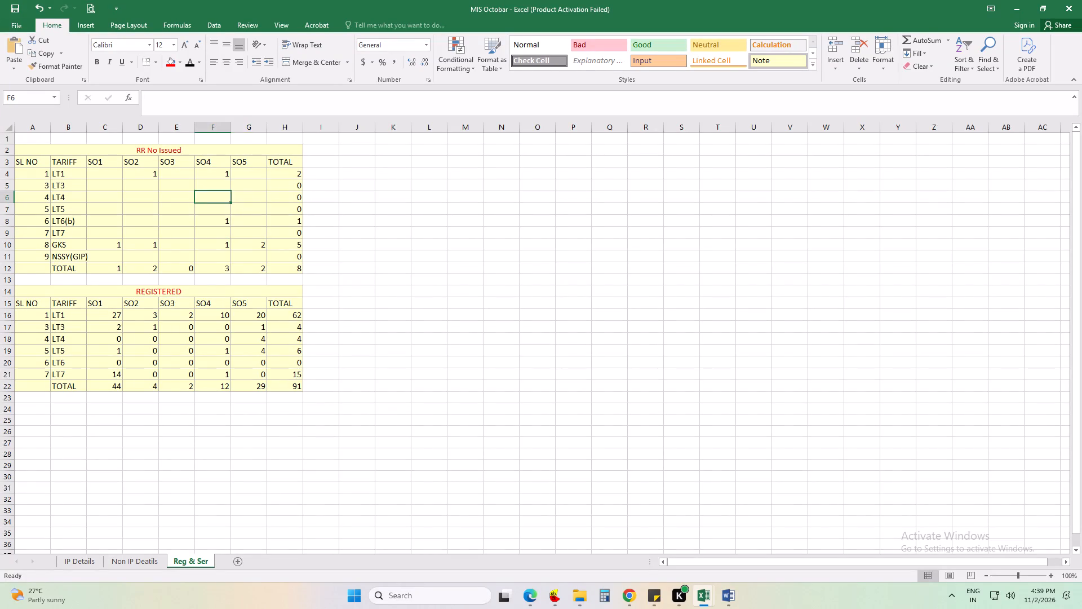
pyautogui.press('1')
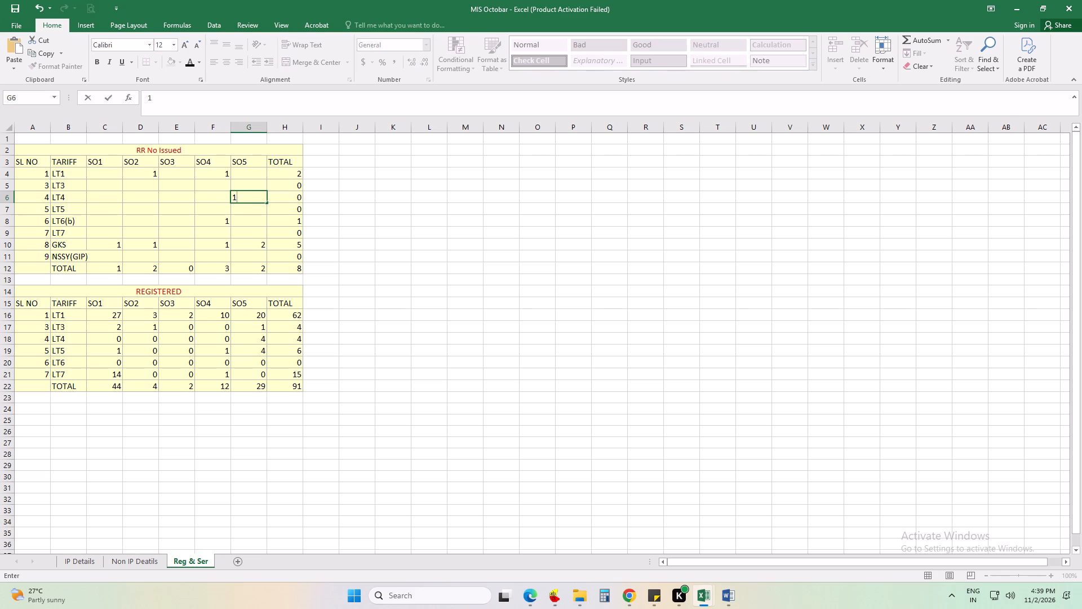
pyautogui.press('Left')
pyautogui.press('Right')
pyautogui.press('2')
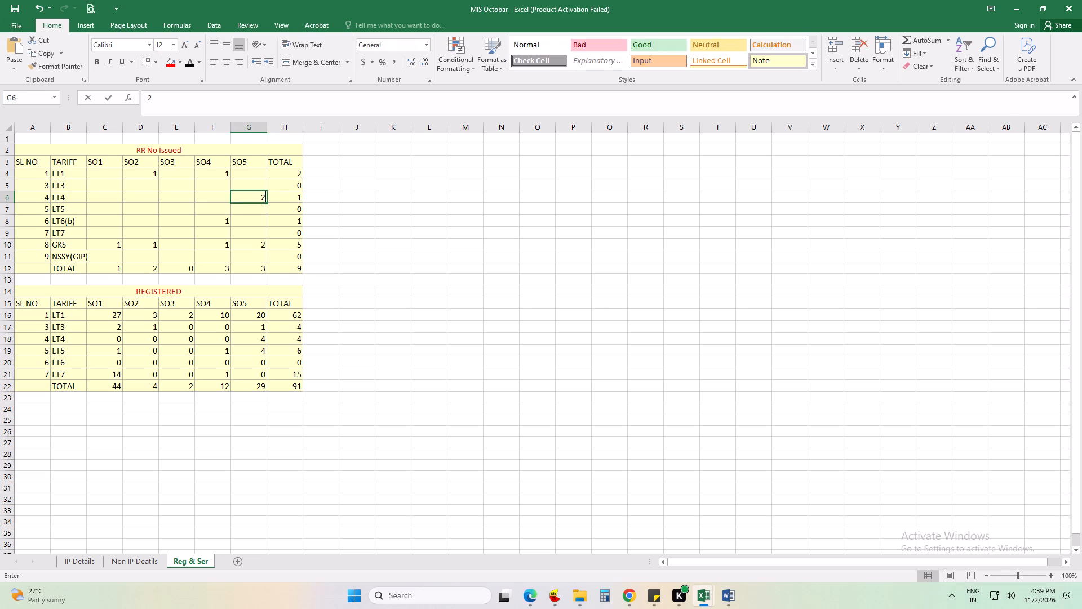
pyautogui.press('Left')
# Enter 1 for tariff LT1 under SO1 in the RR No Issued table.
pyautogui.press('Up')
pyautogui.press('Right')
pyautogui.press('Down')
pyautogui.press('Right')
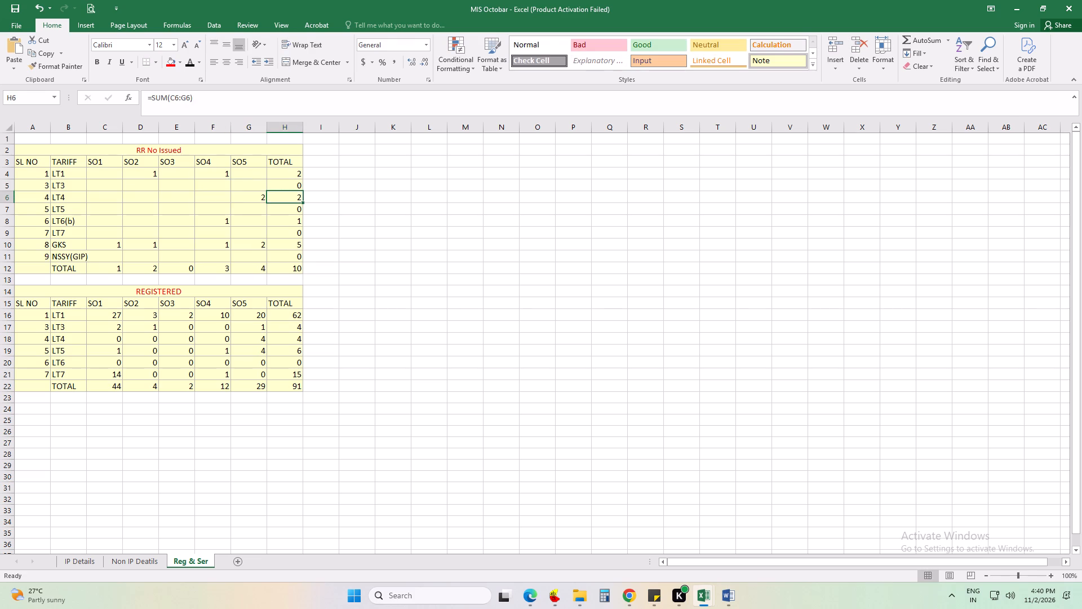
pyautogui.press('Left')
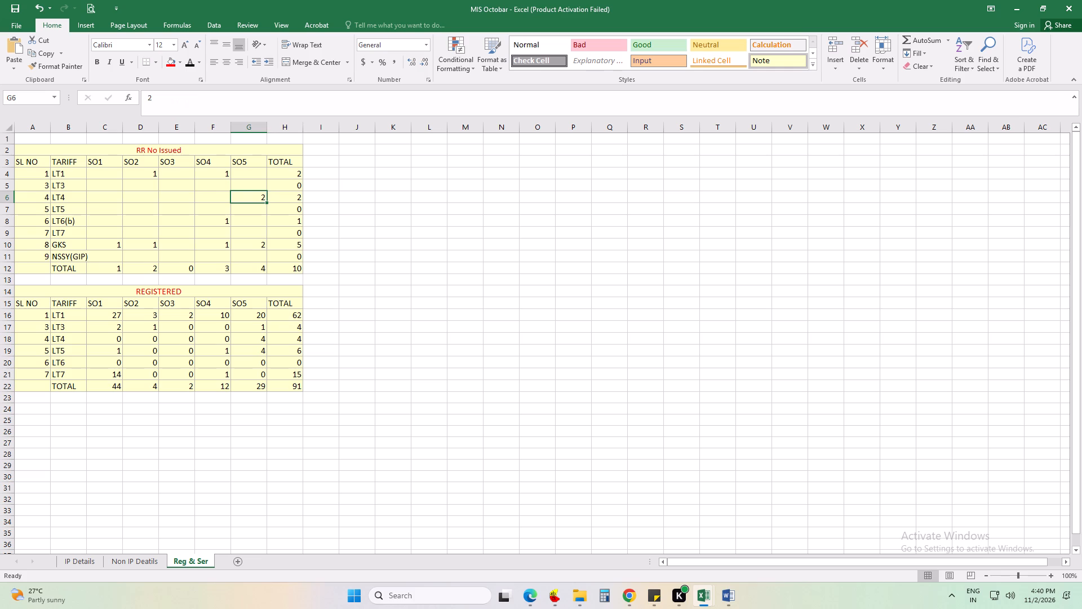
pyautogui.press('Left')
pyautogui.press('Left')
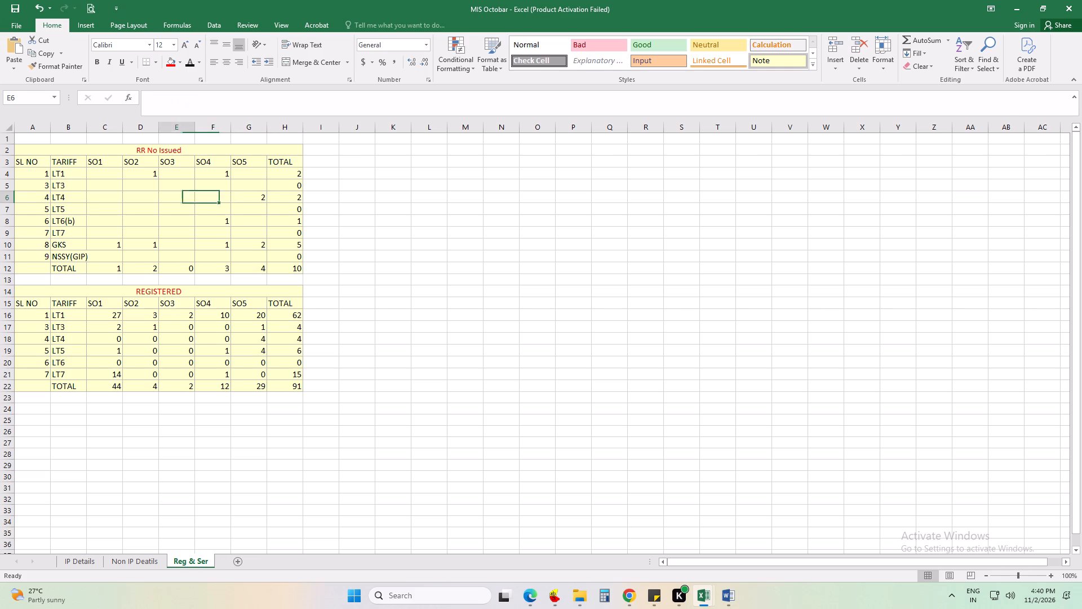
pyautogui.press('Left')
pyautogui.press('Left')
pyautogui.press('Up')
pyautogui.press('Up')
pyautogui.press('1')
pyautogui.press('Down')
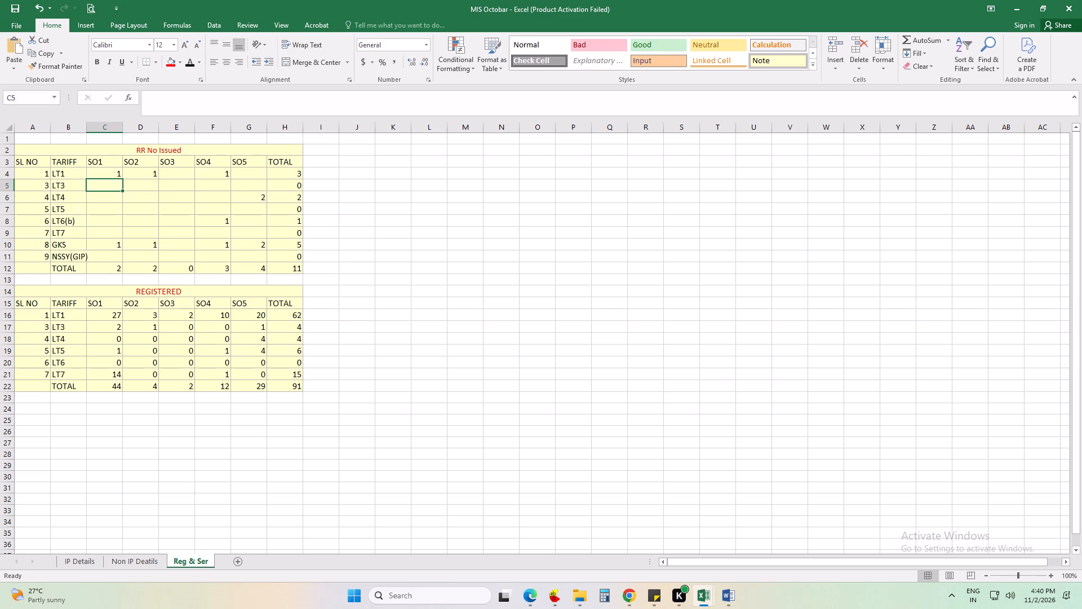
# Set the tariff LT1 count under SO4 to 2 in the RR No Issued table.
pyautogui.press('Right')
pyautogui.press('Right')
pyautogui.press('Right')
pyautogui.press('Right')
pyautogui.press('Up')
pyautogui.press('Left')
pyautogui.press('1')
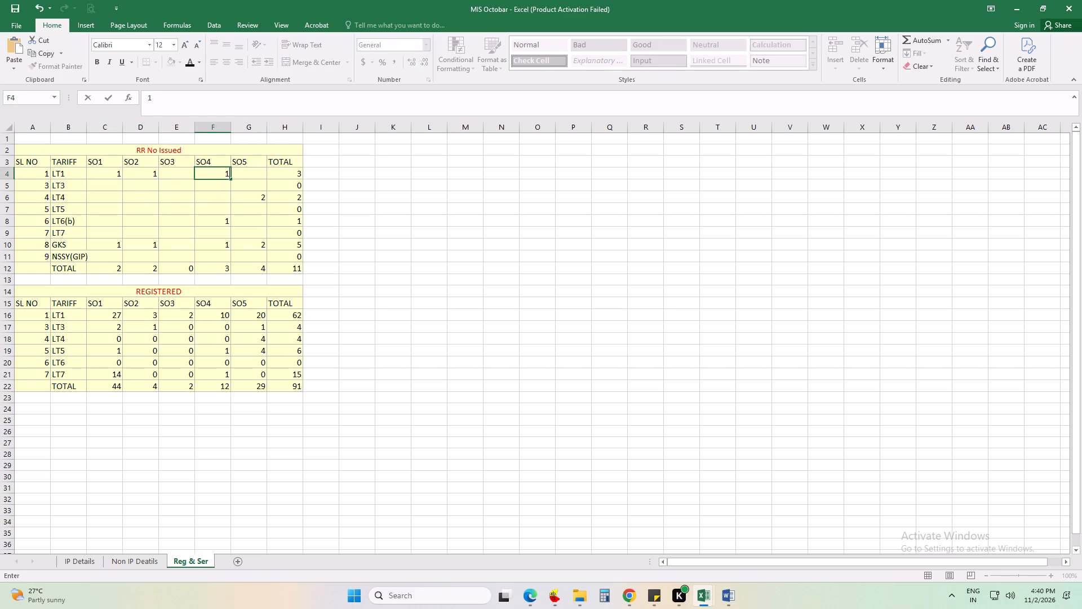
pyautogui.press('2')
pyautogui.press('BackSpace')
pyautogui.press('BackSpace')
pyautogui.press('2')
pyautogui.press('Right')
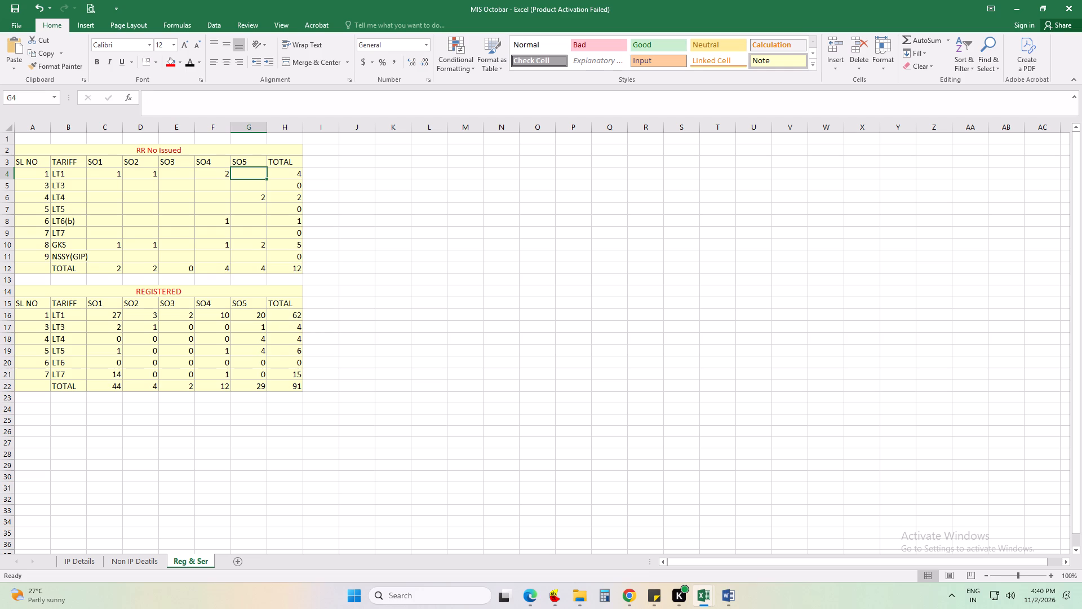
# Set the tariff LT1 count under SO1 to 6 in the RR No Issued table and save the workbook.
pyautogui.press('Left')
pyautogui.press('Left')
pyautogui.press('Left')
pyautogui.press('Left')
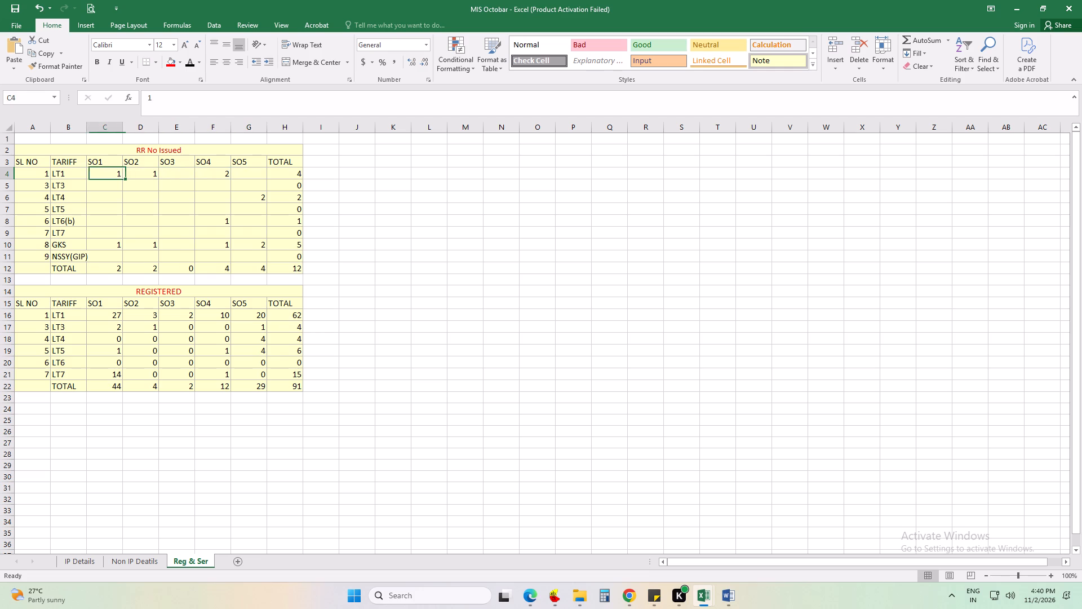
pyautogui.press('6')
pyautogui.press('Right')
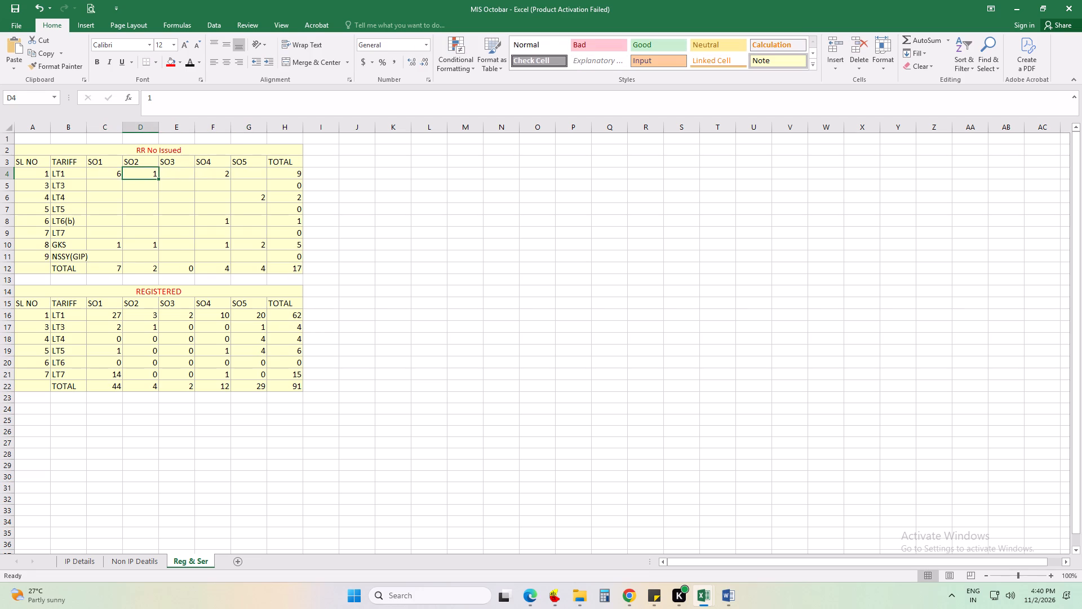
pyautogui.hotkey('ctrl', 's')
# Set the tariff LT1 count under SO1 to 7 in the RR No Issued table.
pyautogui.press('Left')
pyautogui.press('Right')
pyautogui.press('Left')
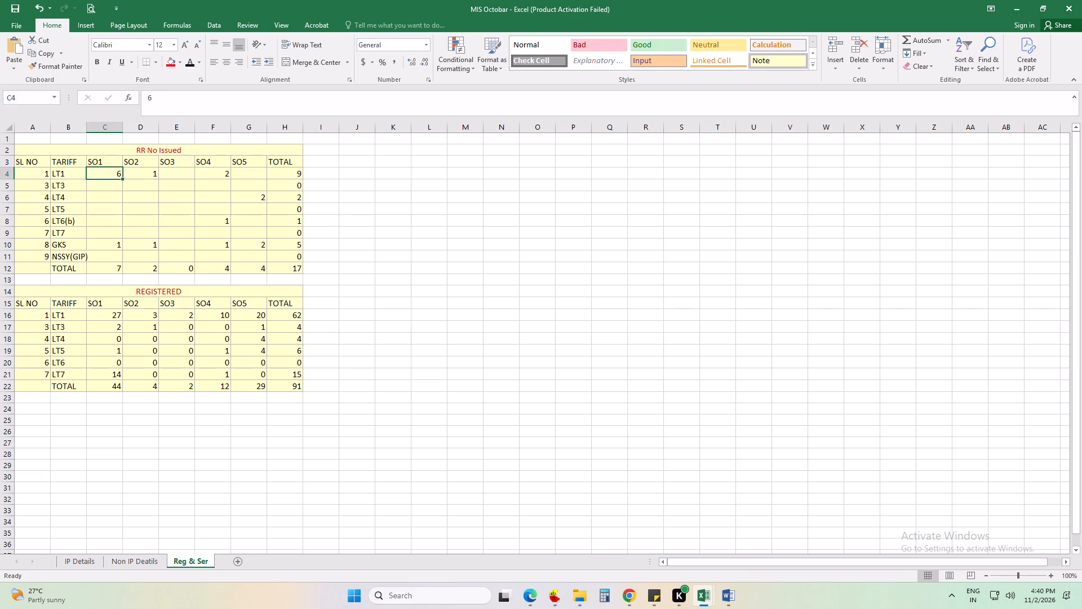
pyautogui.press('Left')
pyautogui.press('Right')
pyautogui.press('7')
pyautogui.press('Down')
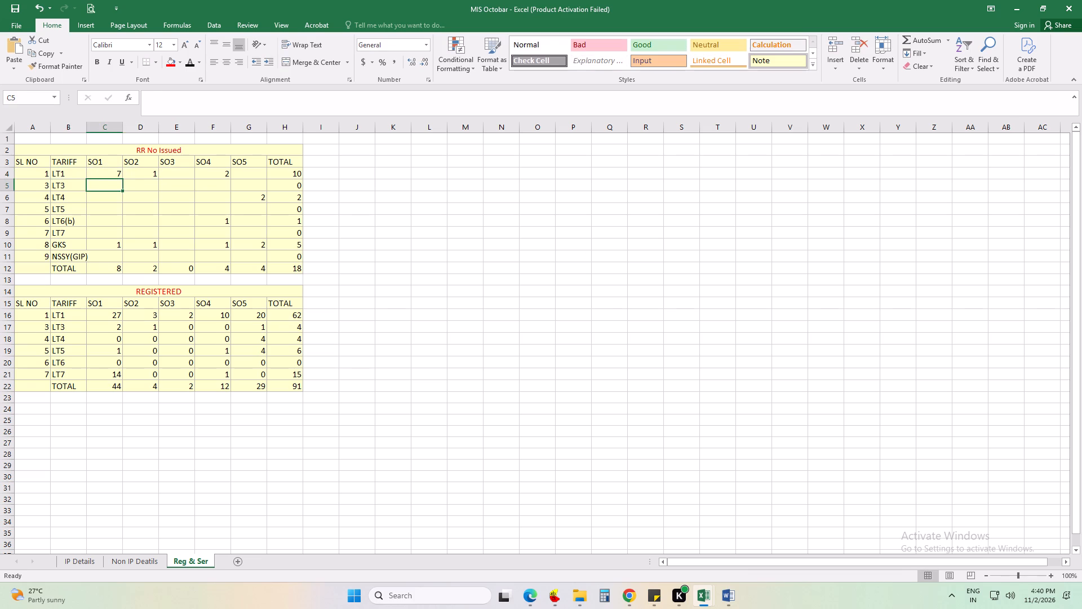
# Enter 1 for tariff LT1 under SO3 in the RR No Issued table.
pyautogui.press('Left')
pyautogui.press('Up')
pyautogui.press('Right')
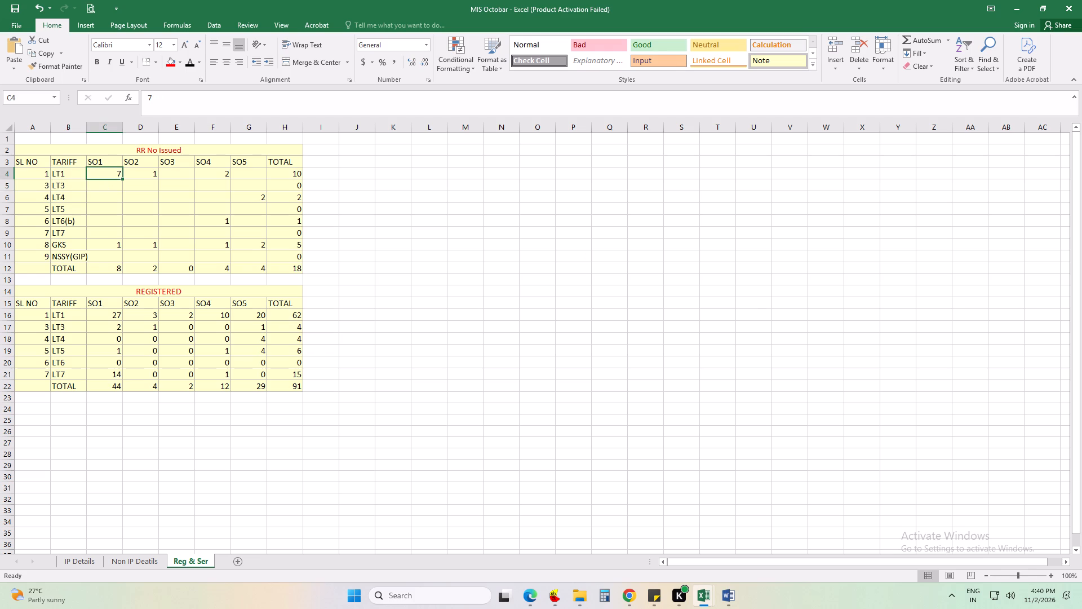
pyautogui.press('Right')
pyautogui.press('Right')
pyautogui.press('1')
pyautogui.press('Right')
# Set the tariff LT1 count under SO4 to 4 in the RR No Issued table.
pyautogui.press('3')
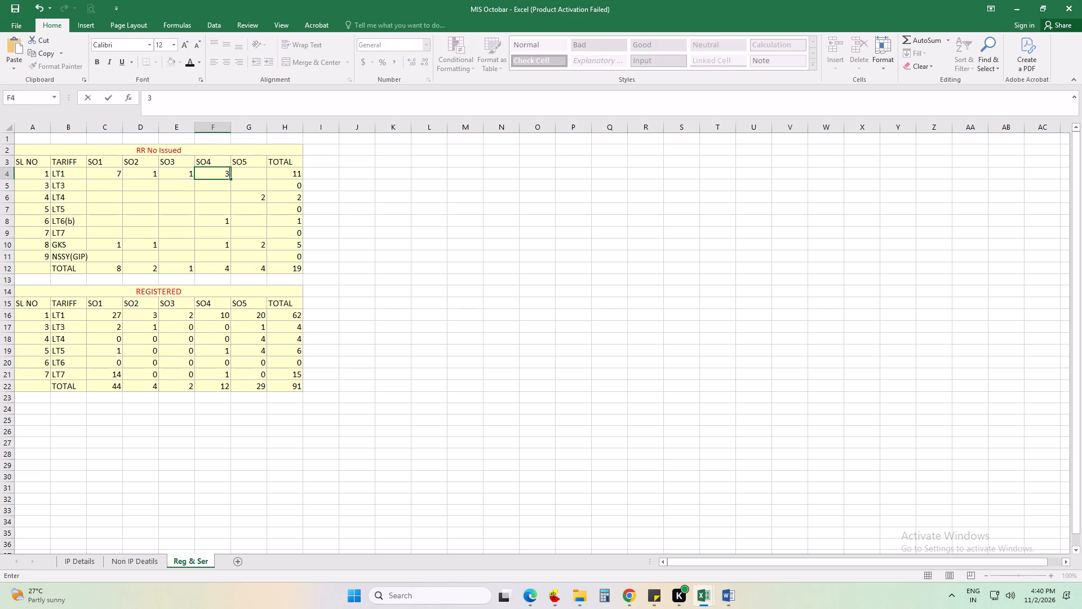
pyautogui.press('Down')
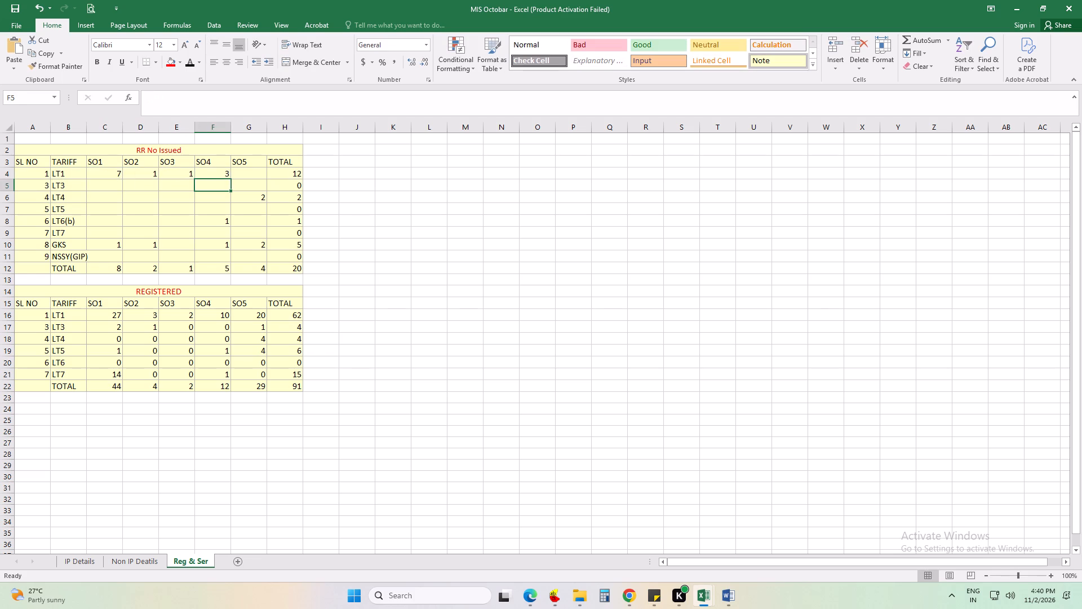
pyautogui.press('Up')
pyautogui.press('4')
pyautogui.press('Down')
# Set the tariff LT1 count under SO2 to 5 in the RR No Issued table.
pyautogui.press('Down')
pyautogui.press('Up')
pyautogui.press('Left')
pyautogui.press('Up')
pyautogui.press('Left')
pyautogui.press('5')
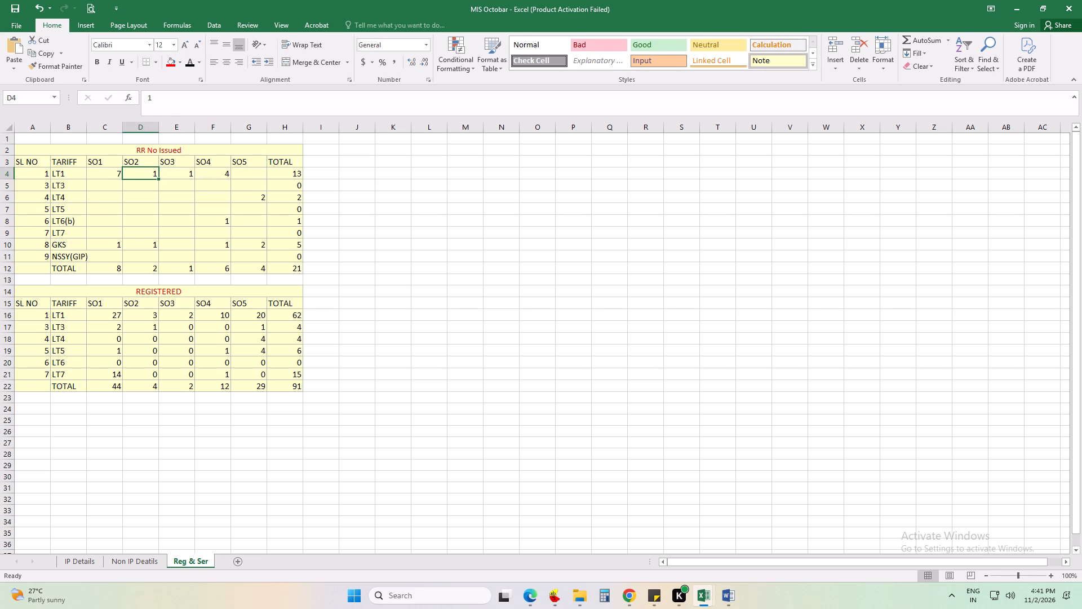
pyautogui.press('Down')
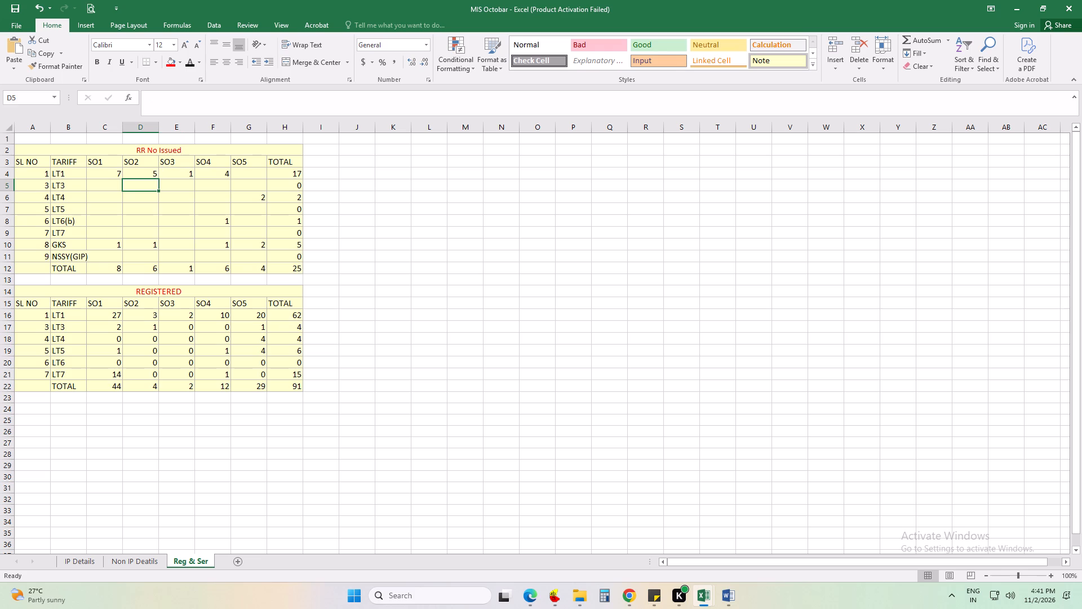
# Enter 1 for tariff LT3 under SO1 in the RR No Issued table.
pyautogui.press('Left')
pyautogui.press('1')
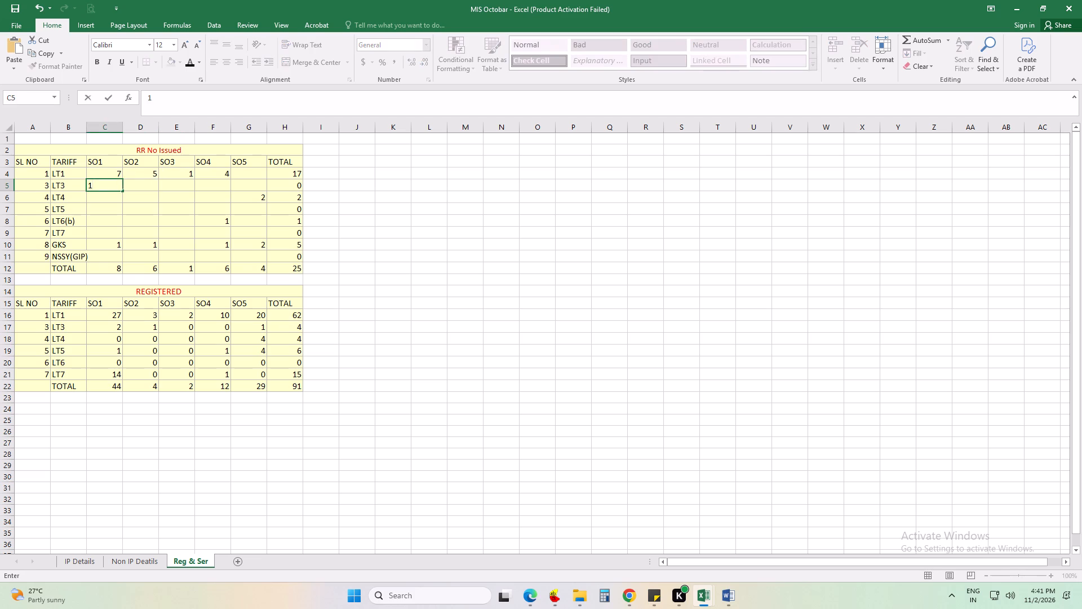
pyautogui.press('Up')
pyautogui.press('Down')
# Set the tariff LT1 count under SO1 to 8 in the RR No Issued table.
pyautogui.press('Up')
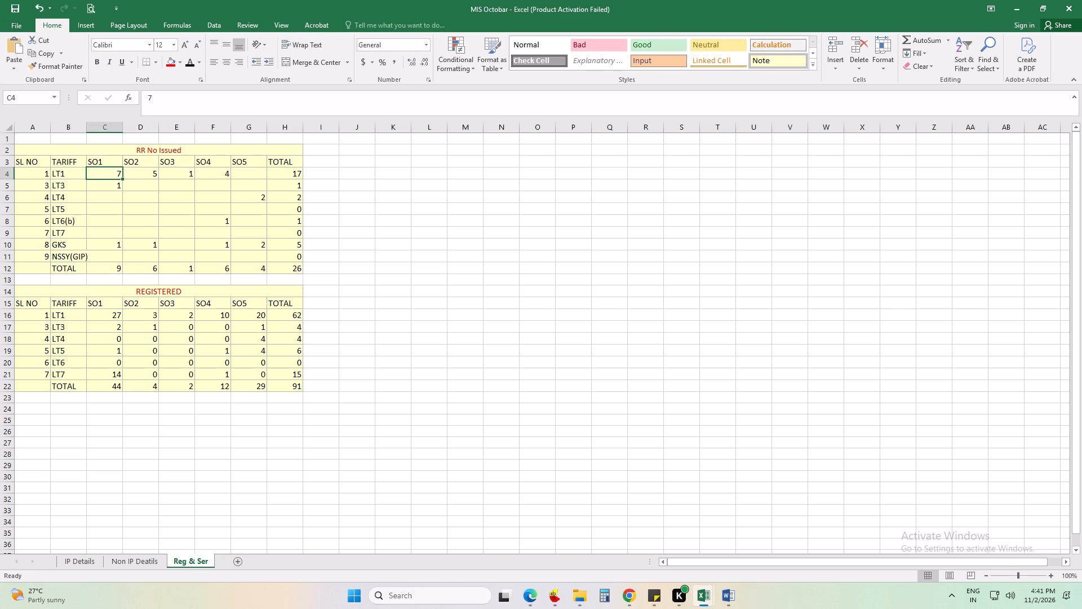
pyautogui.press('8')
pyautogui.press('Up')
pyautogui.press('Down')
# Set the tariff LT1 count under SO1 to 12 in the RR No Issued table.
pyautogui.press('Right')
pyautogui.press('Left')
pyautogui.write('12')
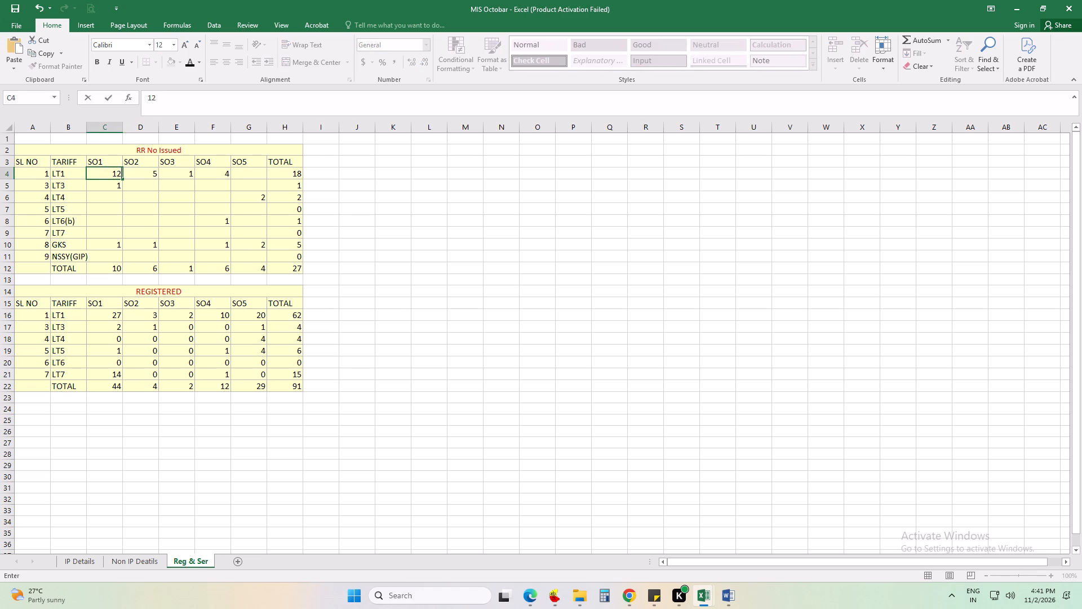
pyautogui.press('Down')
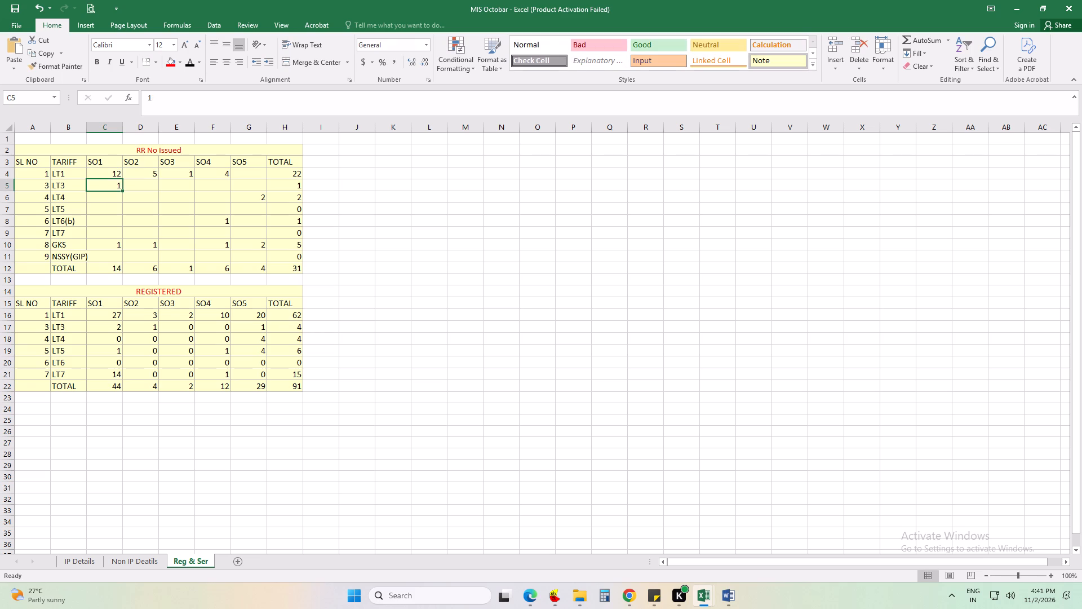
# Insert a blank row above the LT6(b) row in the RR No Issued table.
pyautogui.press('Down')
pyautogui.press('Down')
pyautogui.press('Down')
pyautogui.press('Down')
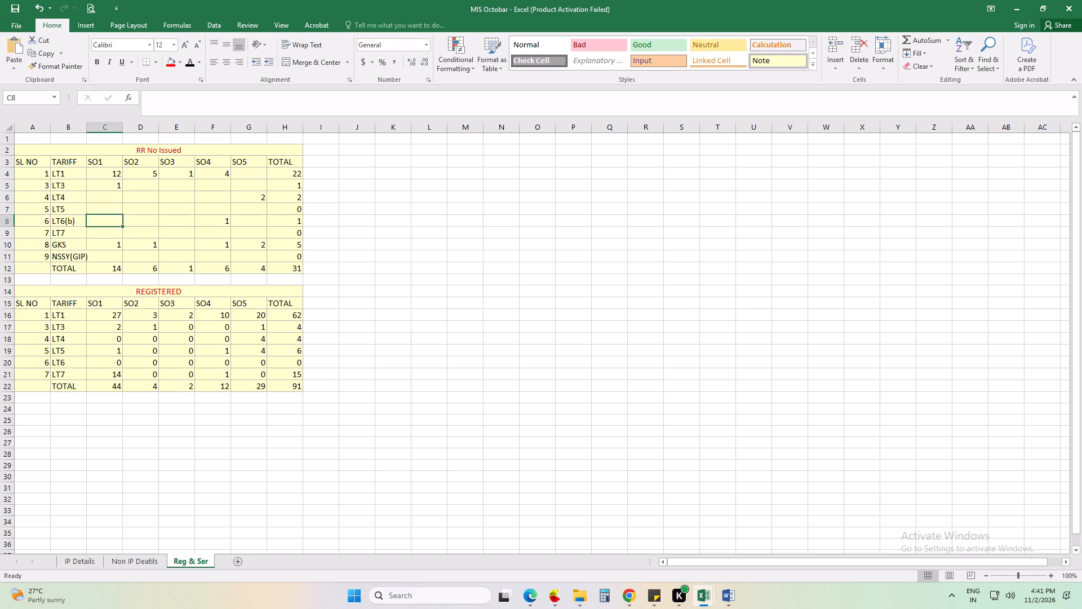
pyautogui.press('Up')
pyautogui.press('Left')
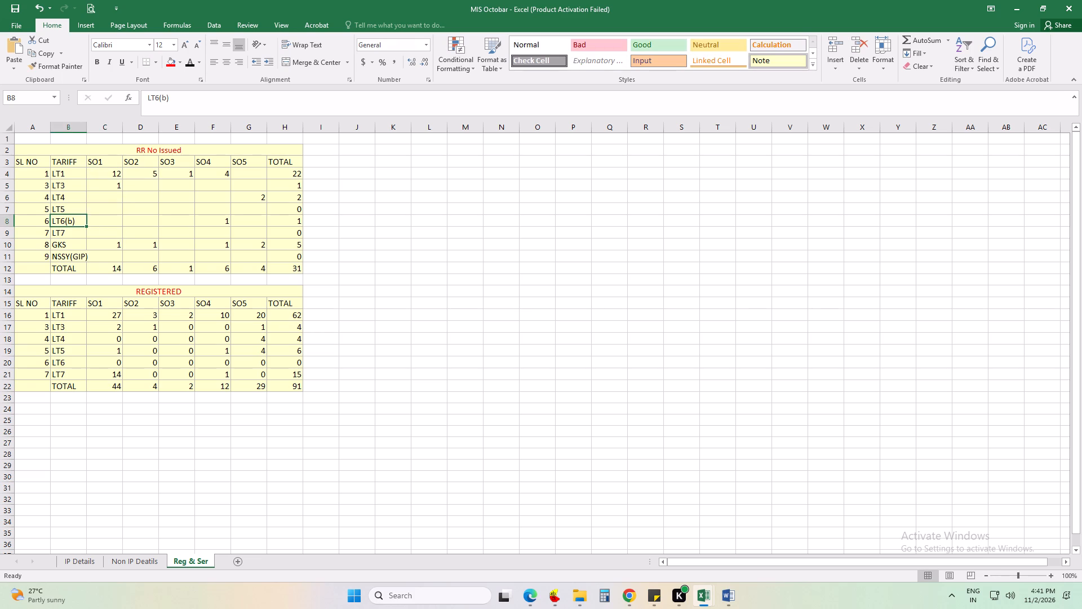
pyautogui.click(6, 222)
pyautogui.rightClick(6, 222)
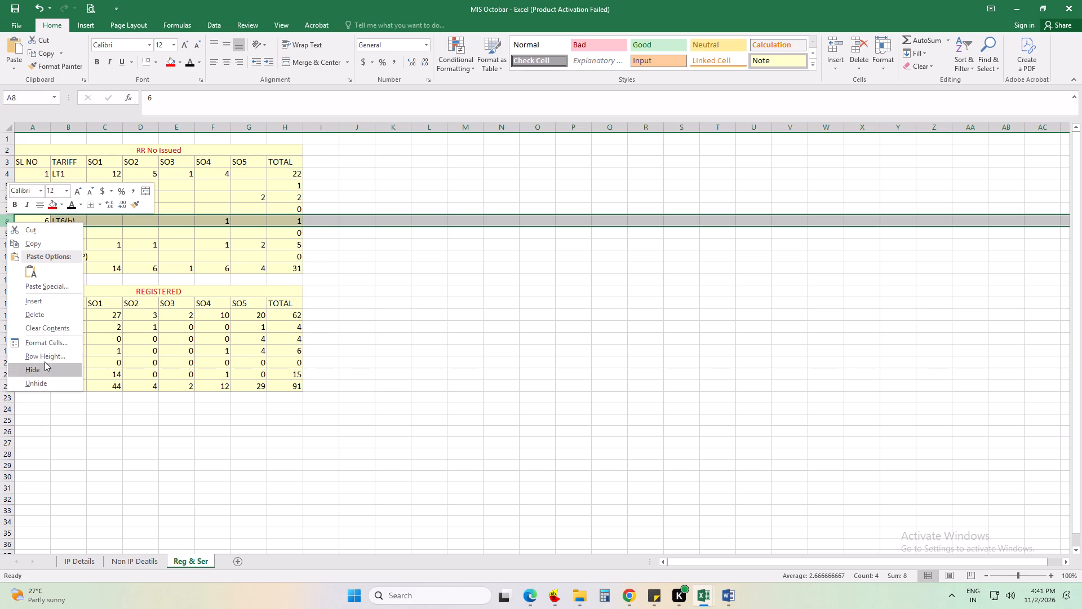
pyautogui.click(47, 301)
pyautogui.click(374, 290)
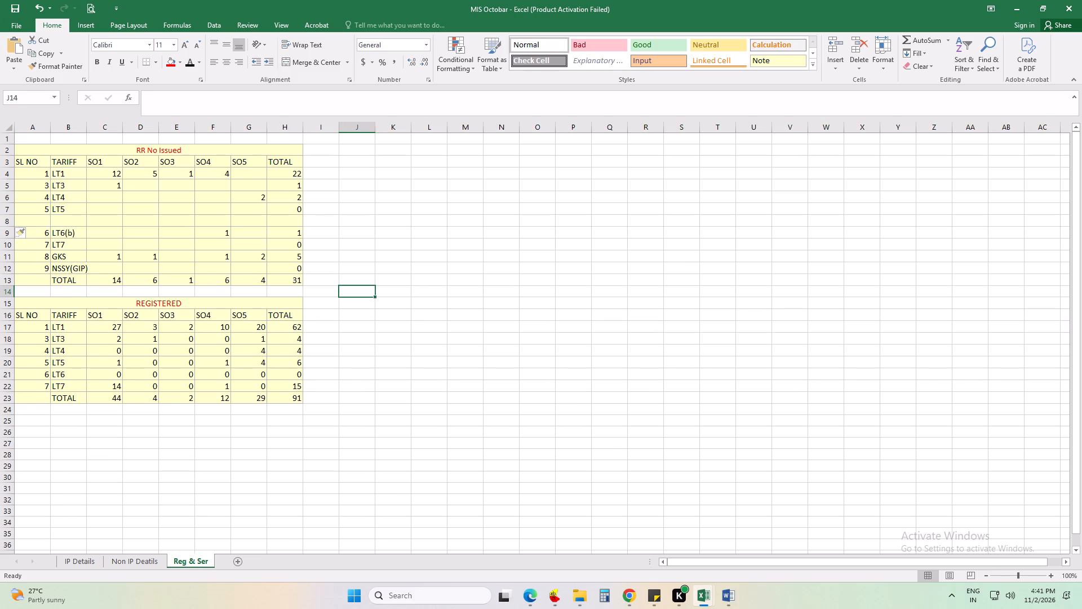
# Number the new row 6 in the SL NO column and renumber LT6(b), LT7, GKS and NSSY(GIP) as 7, 8, 9 and 10.
pyautogui.click(33, 224)
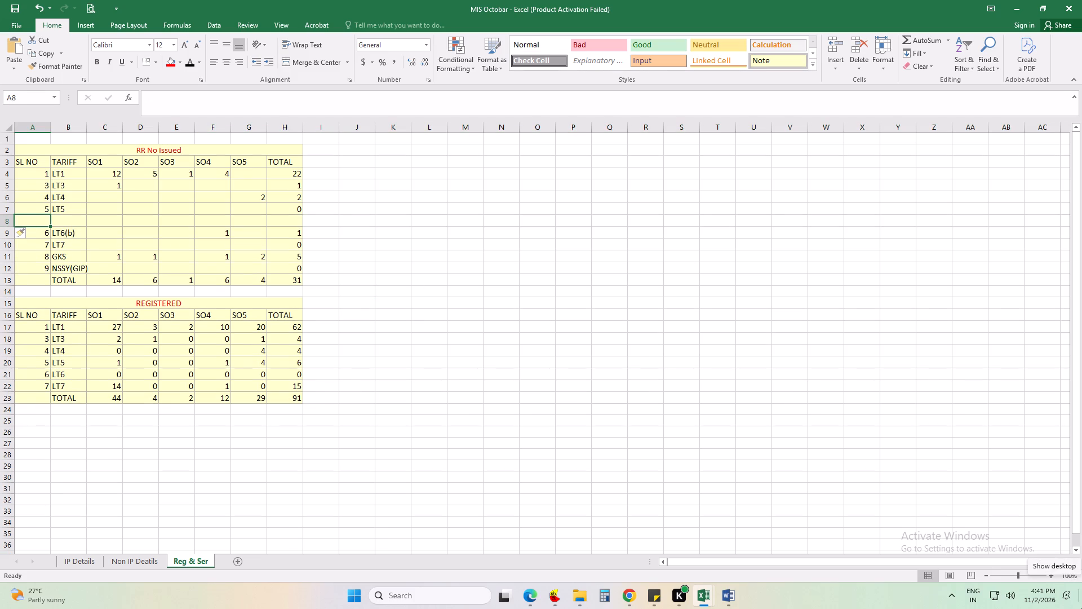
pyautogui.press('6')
pyautogui.press('Down')
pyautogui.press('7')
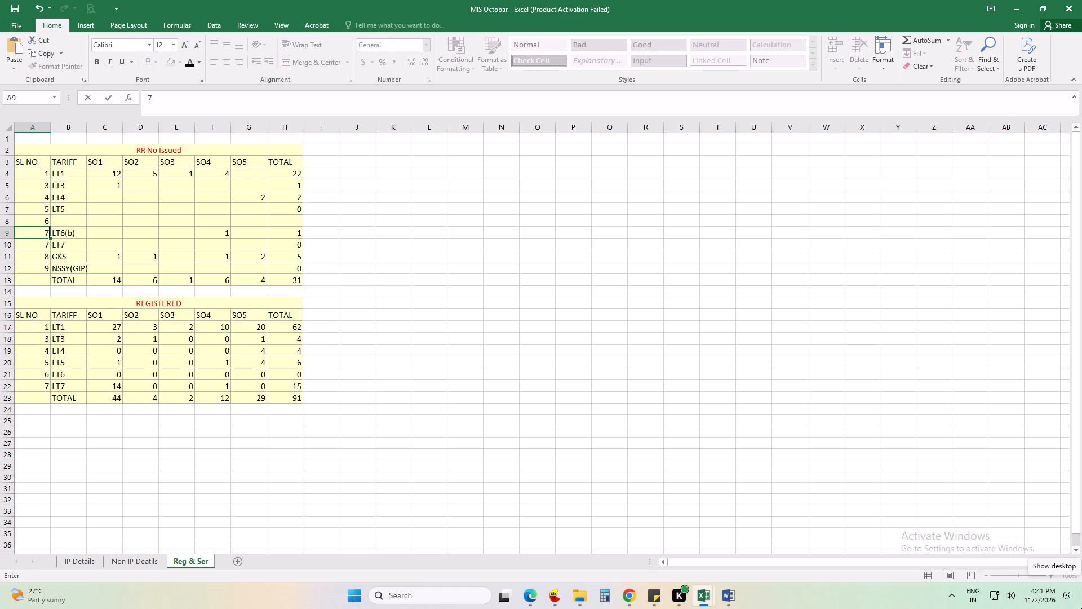
pyautogui.press('Down')
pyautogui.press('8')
pyautogui.press('Right')
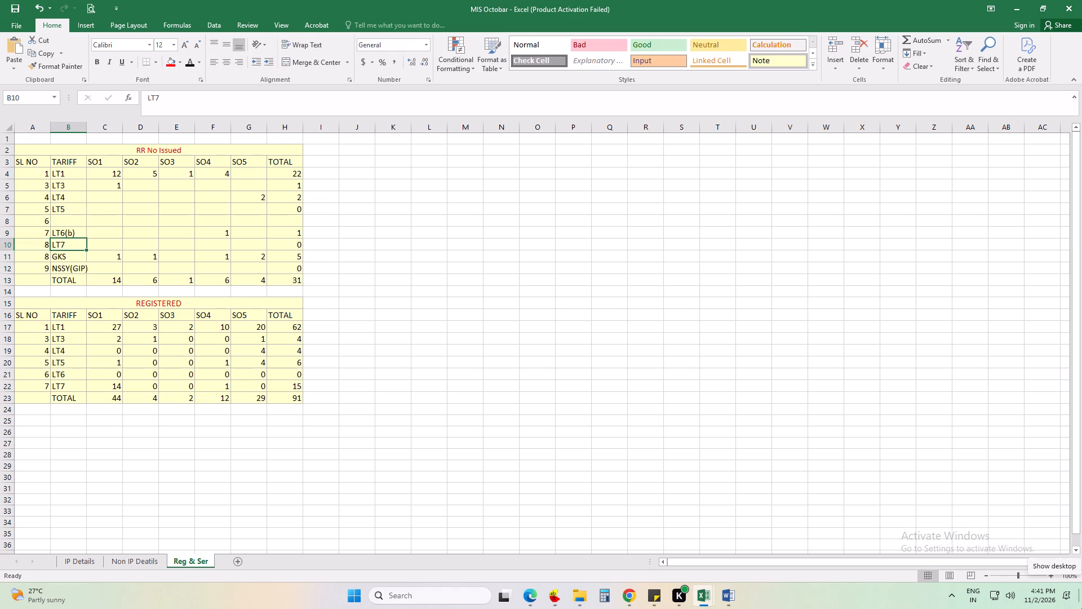
pyautogui.press('Left')
pyautogui.press('Down')
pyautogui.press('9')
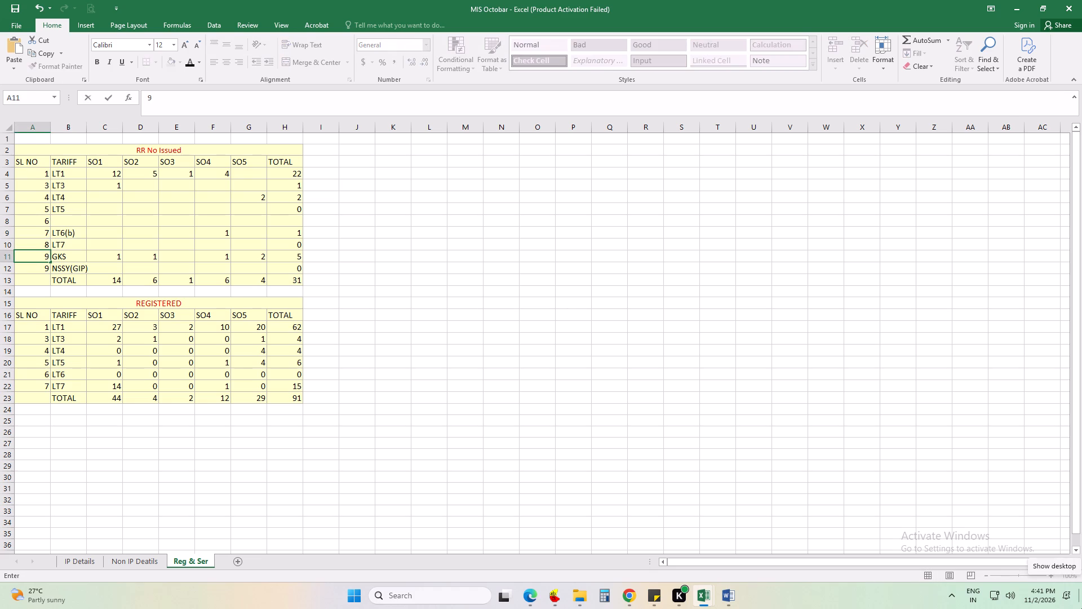
pyautogui.press('Down')
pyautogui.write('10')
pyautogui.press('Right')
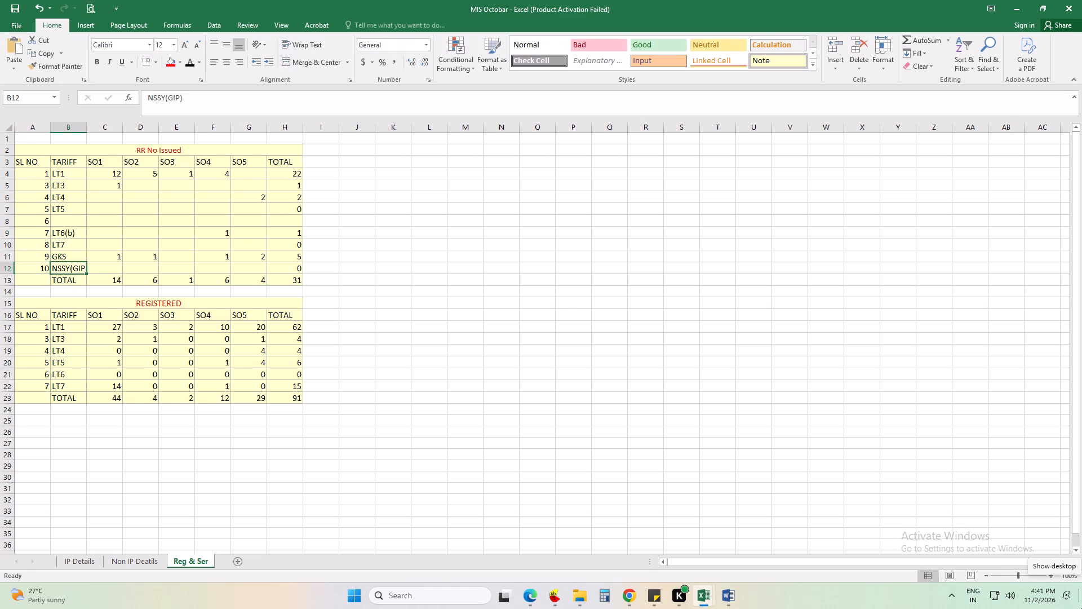
# Enter LT6(c) as the tariff name of the new row 6 in the RR No Issued table.
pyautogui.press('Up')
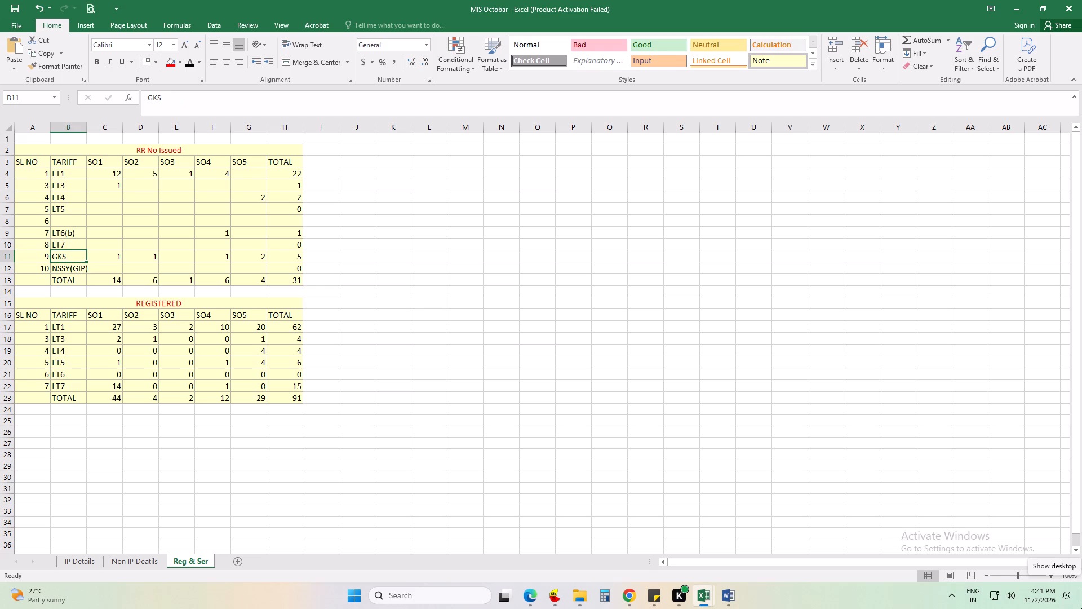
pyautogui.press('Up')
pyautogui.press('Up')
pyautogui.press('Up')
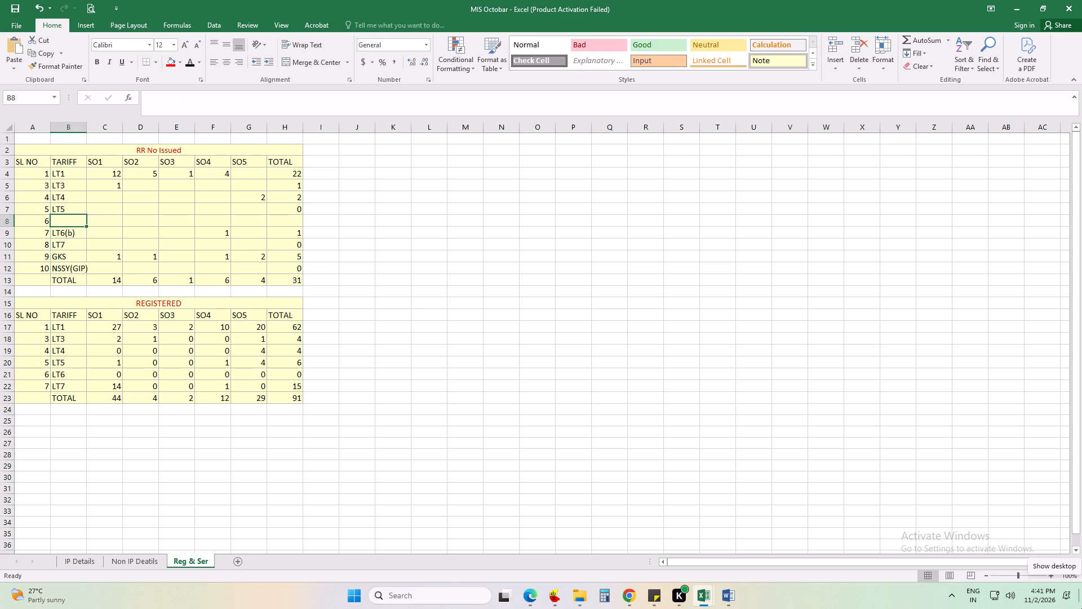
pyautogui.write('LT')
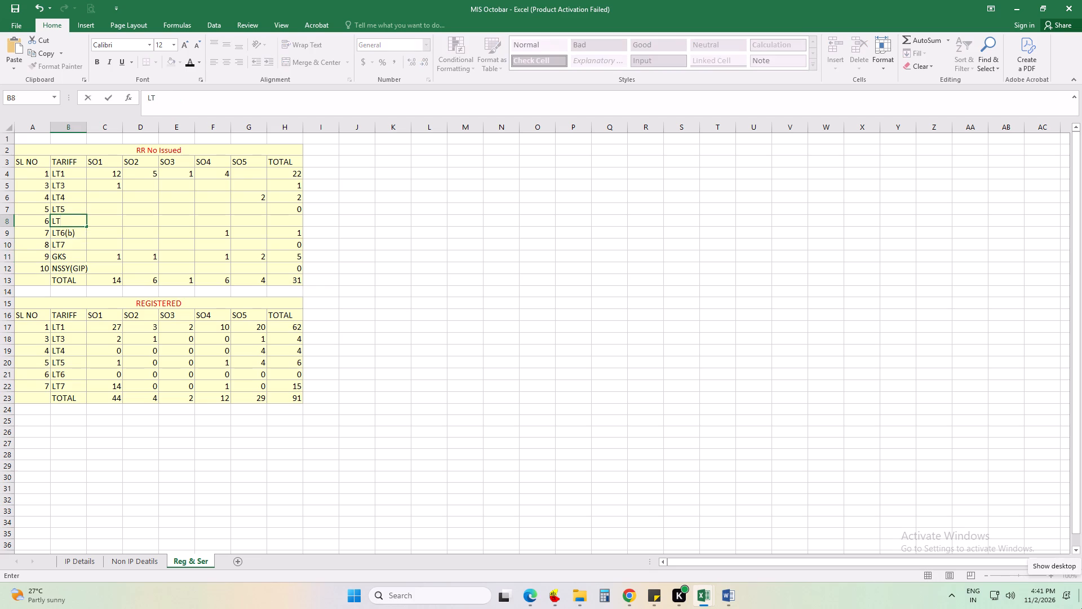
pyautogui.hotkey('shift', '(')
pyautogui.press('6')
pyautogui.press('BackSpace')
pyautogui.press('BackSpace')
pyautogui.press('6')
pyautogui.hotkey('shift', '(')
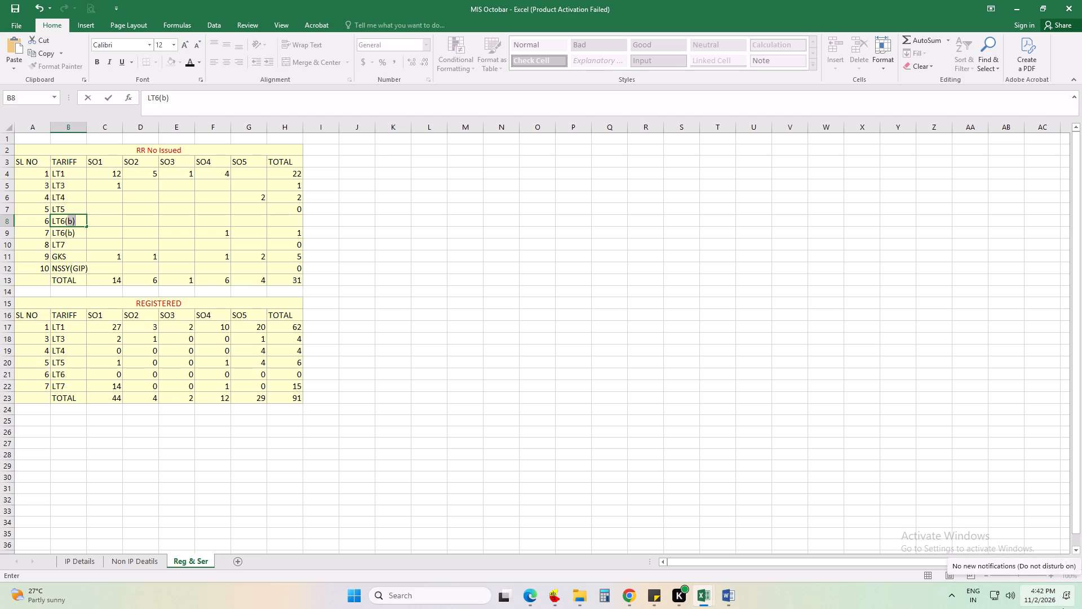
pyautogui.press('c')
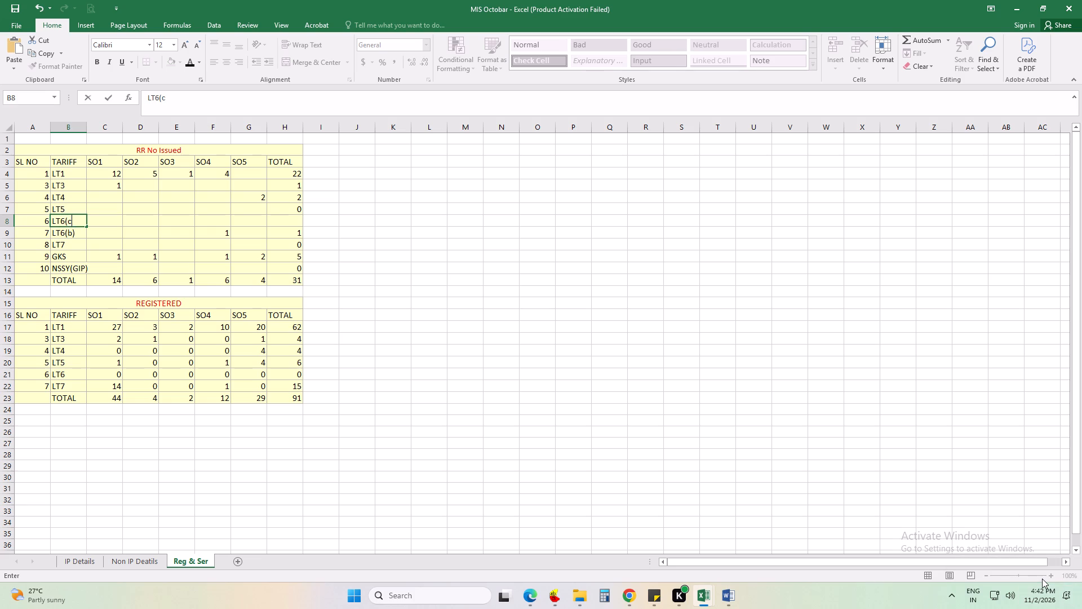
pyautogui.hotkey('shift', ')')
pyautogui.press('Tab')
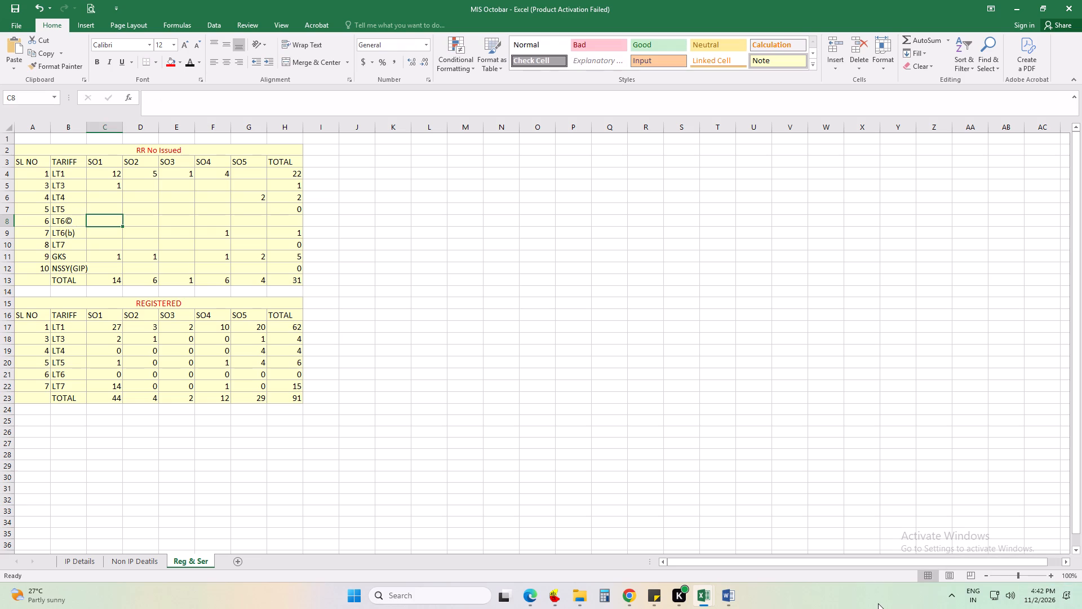
# Set the SO1 count of the new LT6(c) row to 1 and save the workbook.
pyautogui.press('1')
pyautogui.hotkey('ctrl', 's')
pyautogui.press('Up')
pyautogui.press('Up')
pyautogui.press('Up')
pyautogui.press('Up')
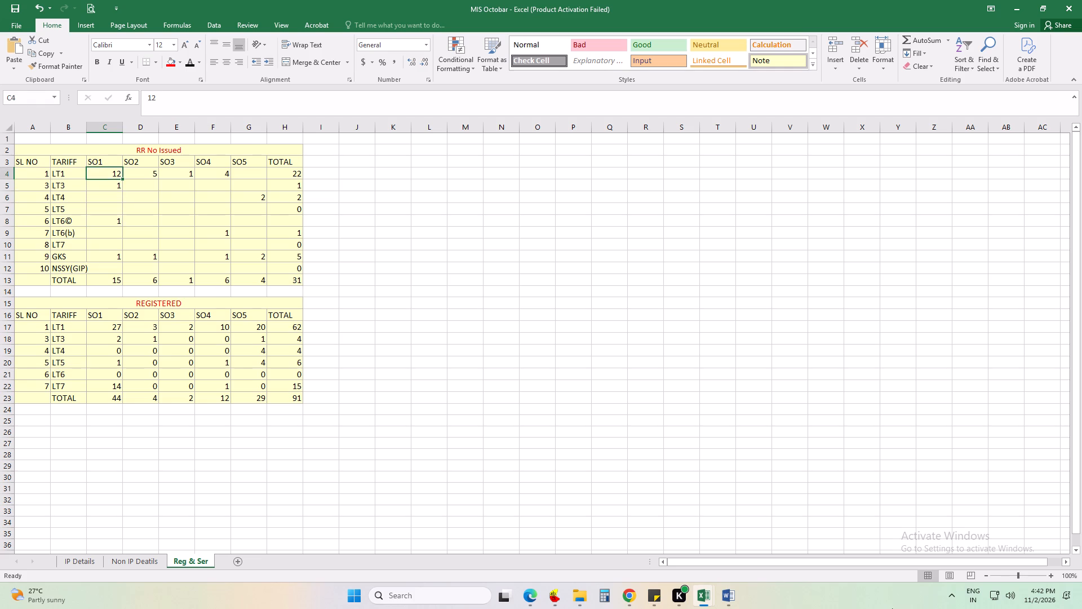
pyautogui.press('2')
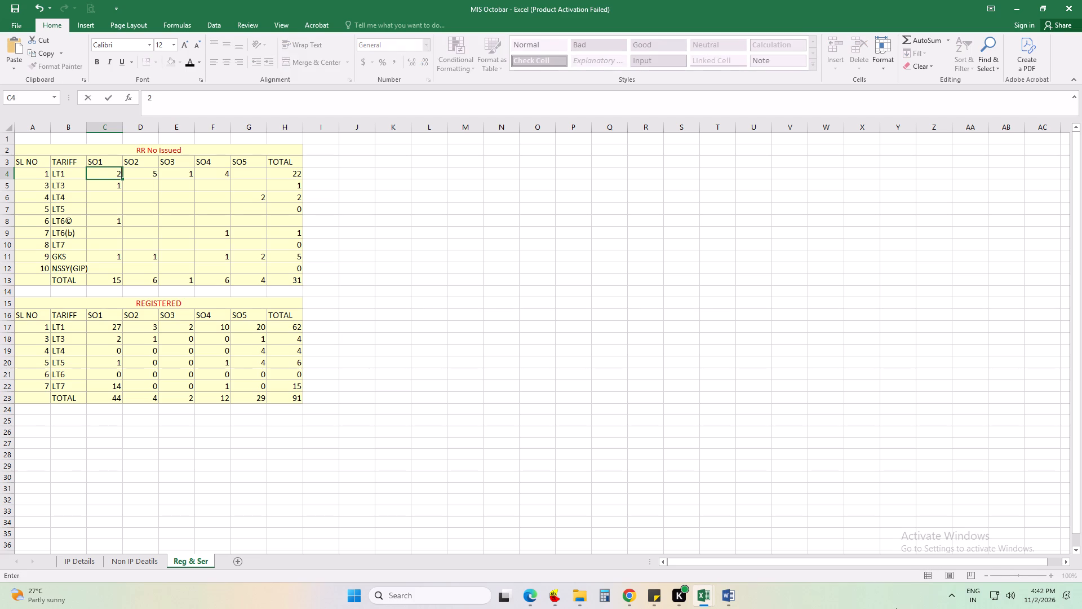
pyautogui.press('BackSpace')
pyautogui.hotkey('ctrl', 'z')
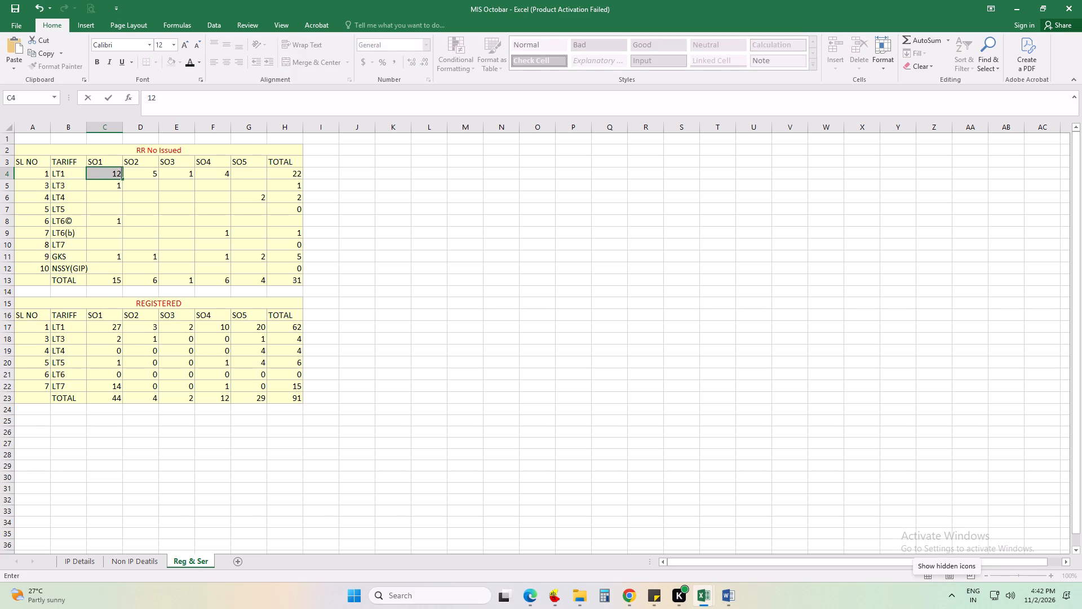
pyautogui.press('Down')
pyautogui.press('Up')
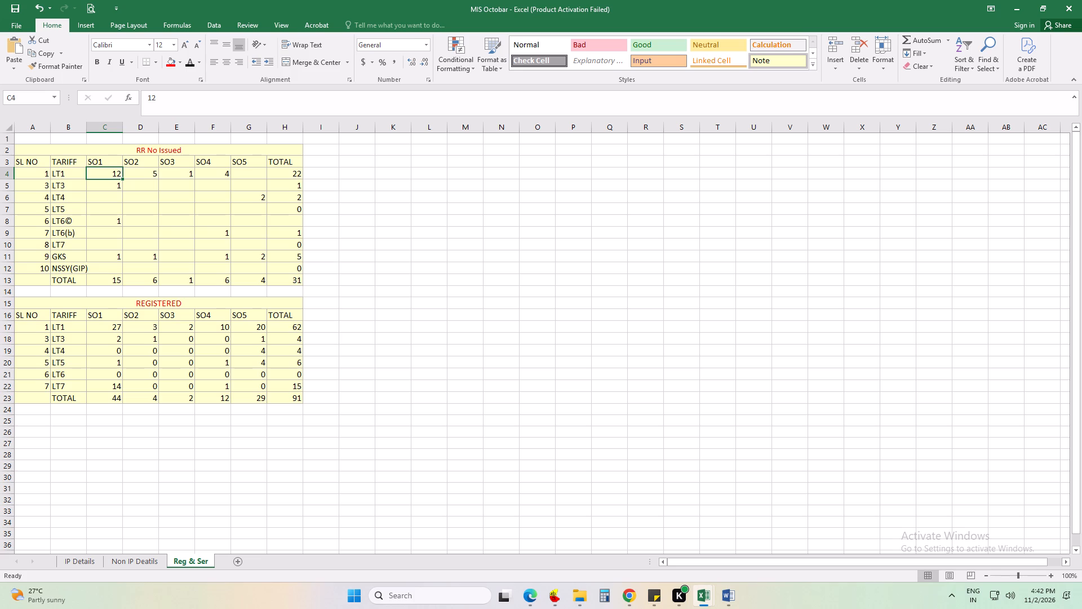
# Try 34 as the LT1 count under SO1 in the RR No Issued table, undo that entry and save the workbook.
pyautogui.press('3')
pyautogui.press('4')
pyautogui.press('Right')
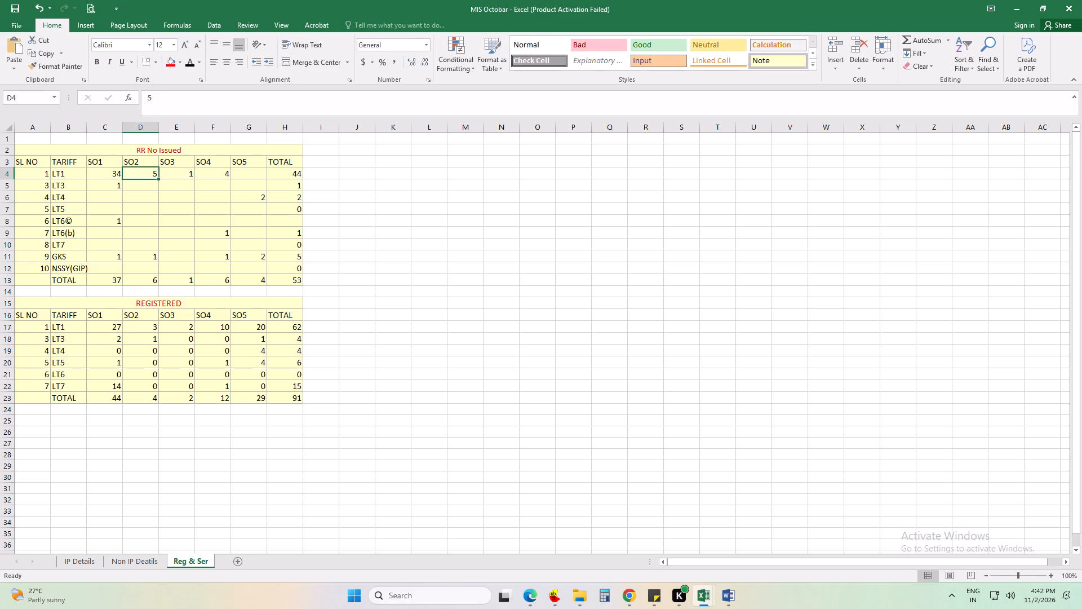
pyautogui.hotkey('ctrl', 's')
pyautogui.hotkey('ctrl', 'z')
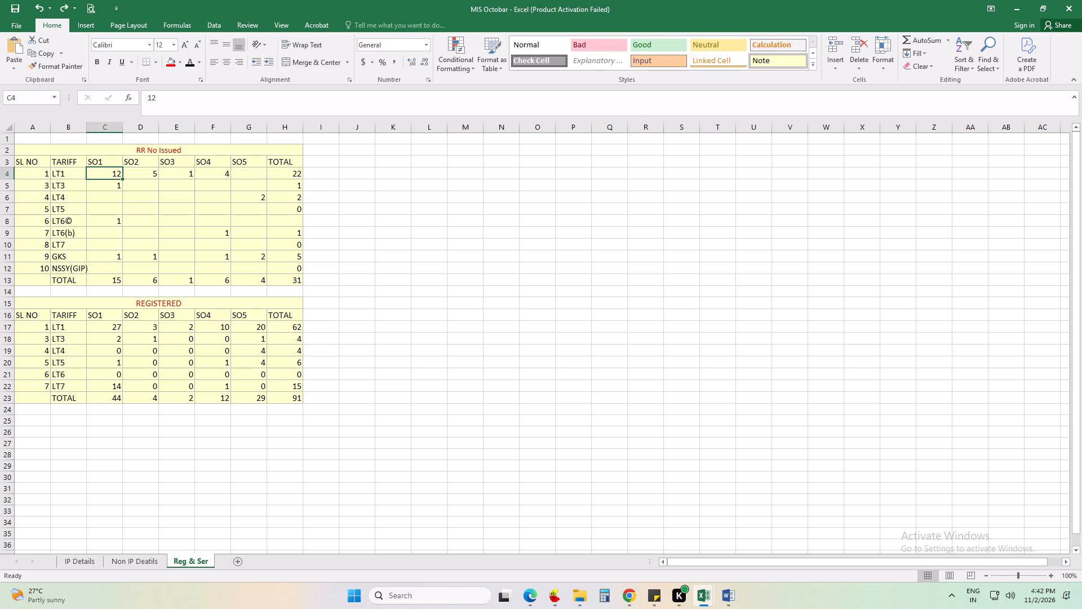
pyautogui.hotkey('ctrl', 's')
# On the Non IP Deatils sheet, enter LT6(C) as the tariff for SL NO 1.
pyautogui.click(153, 556)
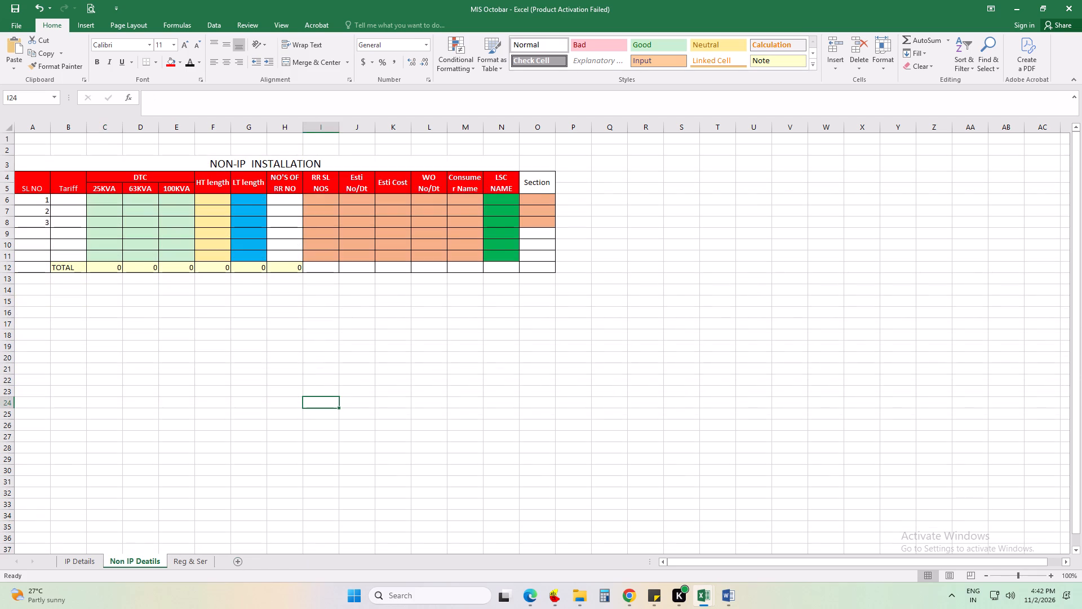
pyautogui.click(65, 202)
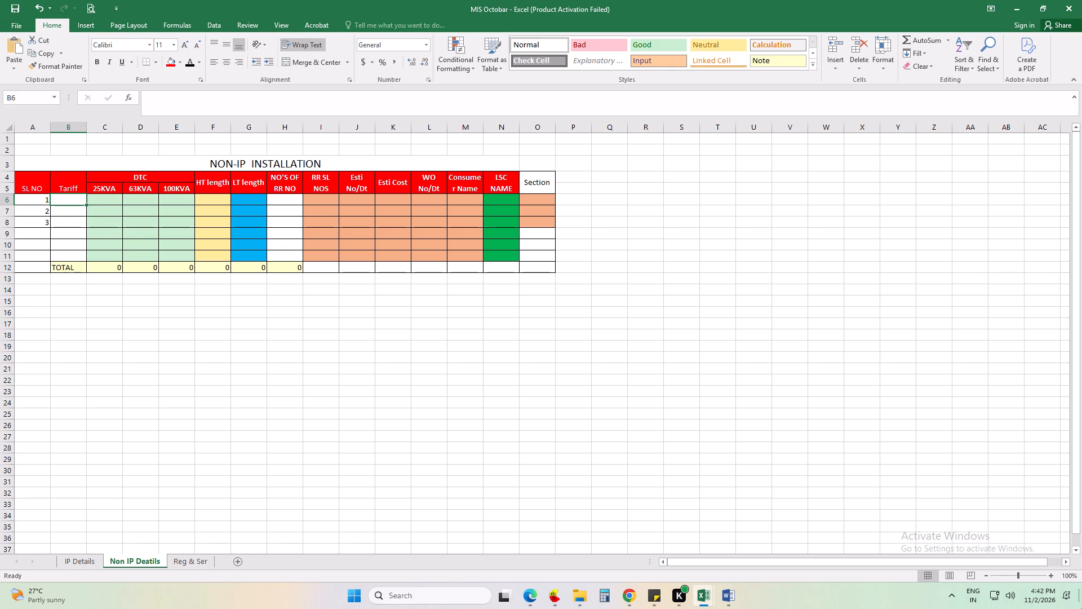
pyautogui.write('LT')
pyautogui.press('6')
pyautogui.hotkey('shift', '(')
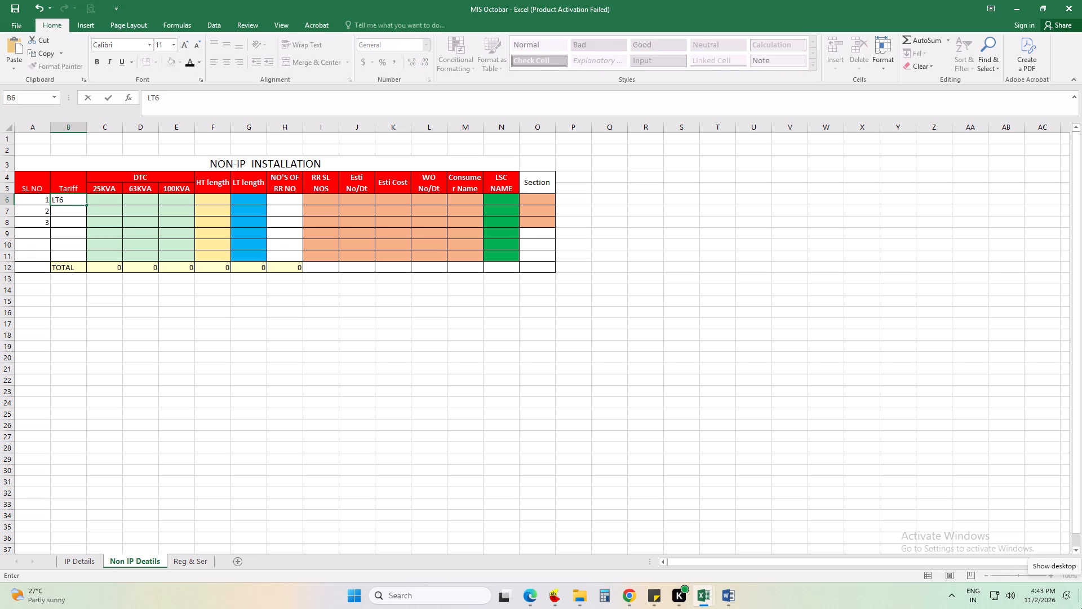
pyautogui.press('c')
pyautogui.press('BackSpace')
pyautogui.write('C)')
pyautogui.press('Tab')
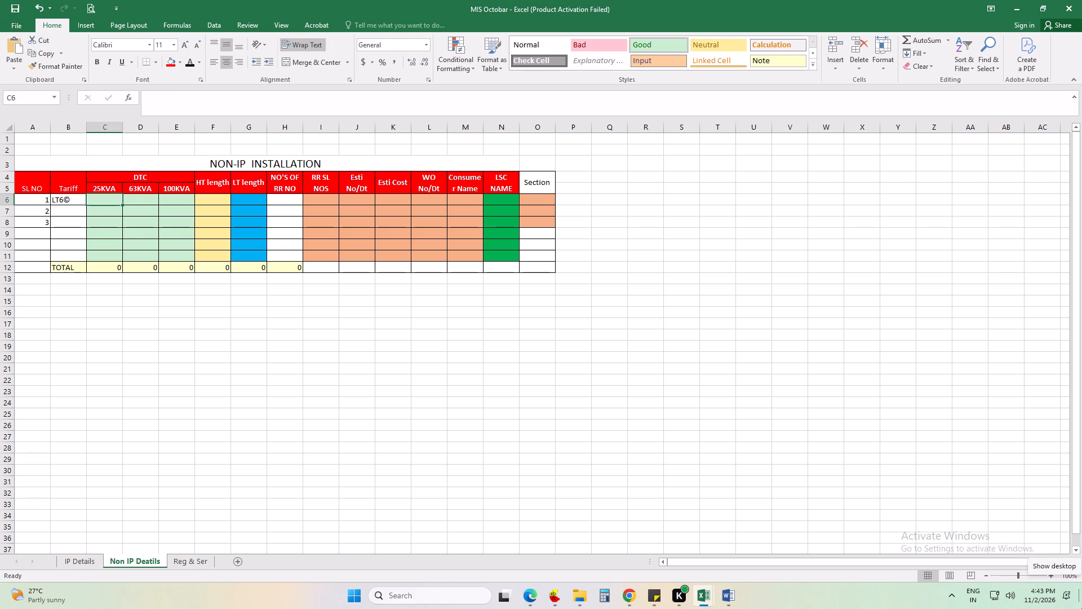
# Insert a blank column between the 100KVA and HT length columns of the NON-IP INSTALLATION table.
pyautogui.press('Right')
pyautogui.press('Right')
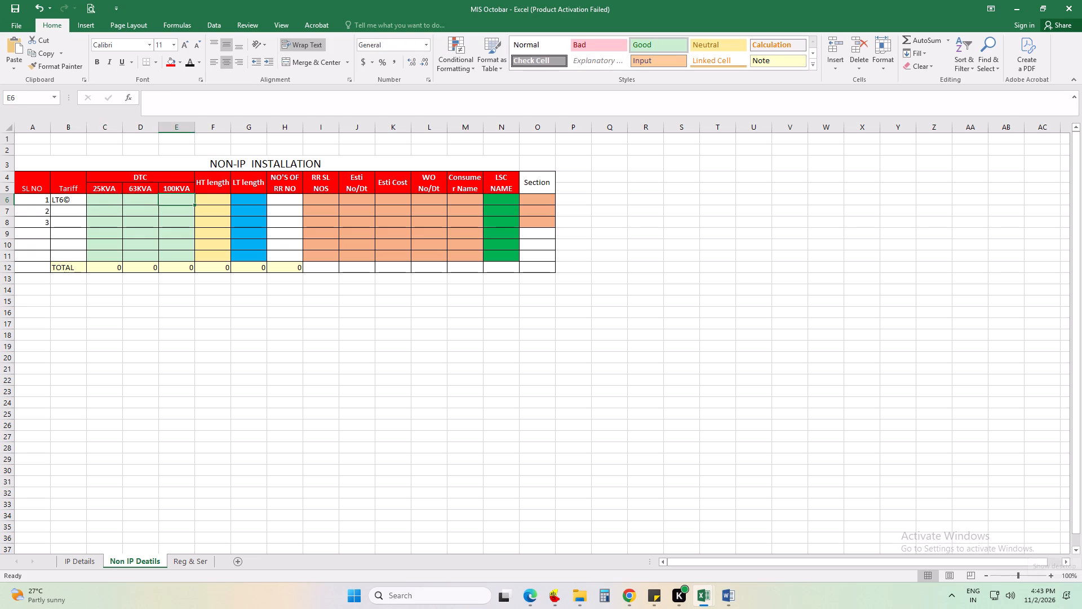
pyautogui.rightClick(200, 122)
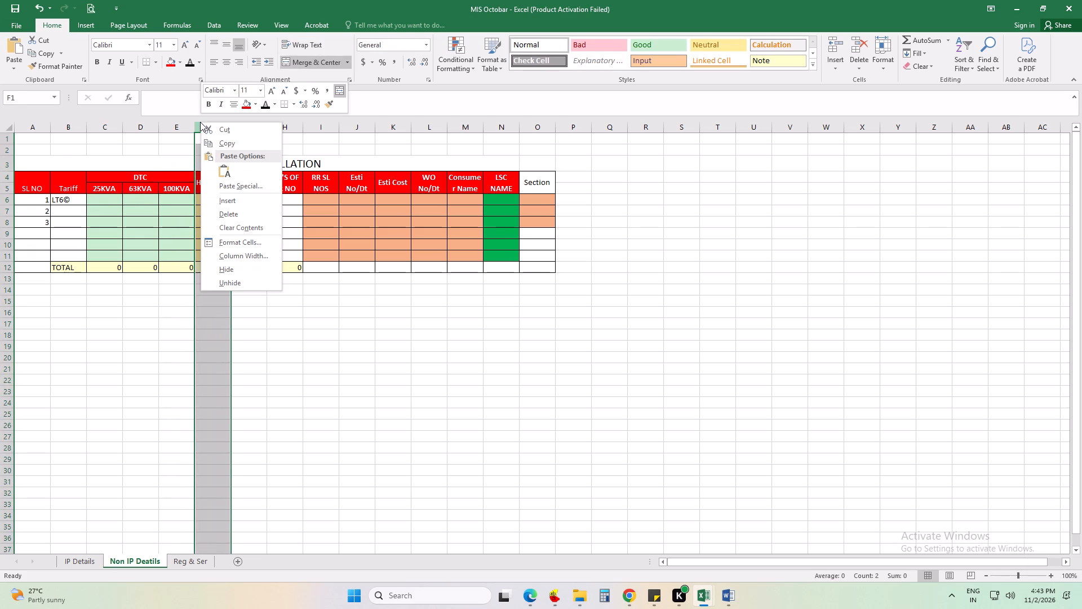
pyautogui.click(167, 195)
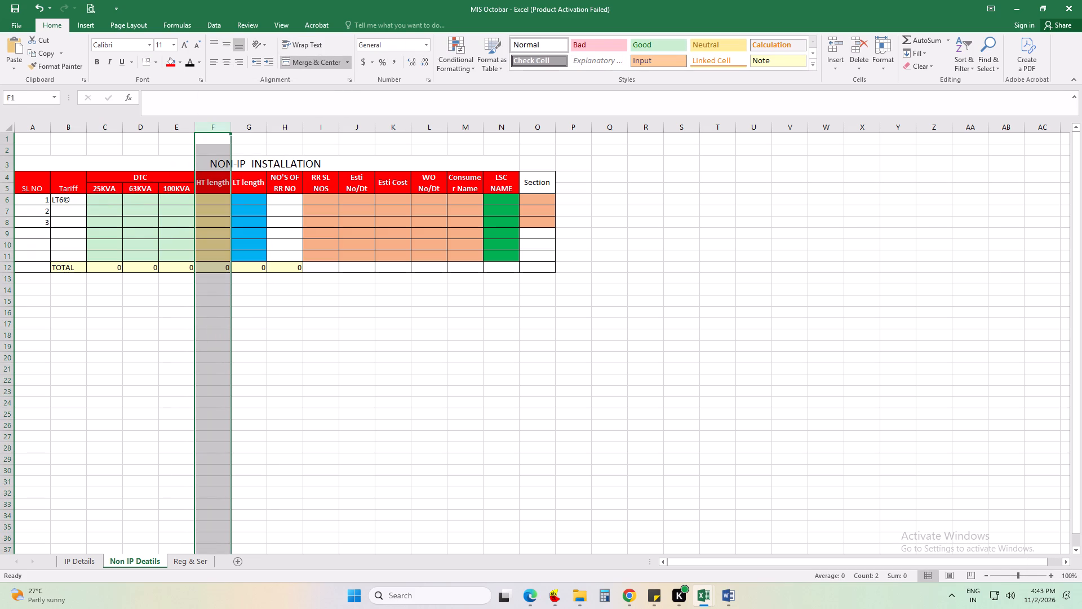
pyautogui.rightClick(218, 132)
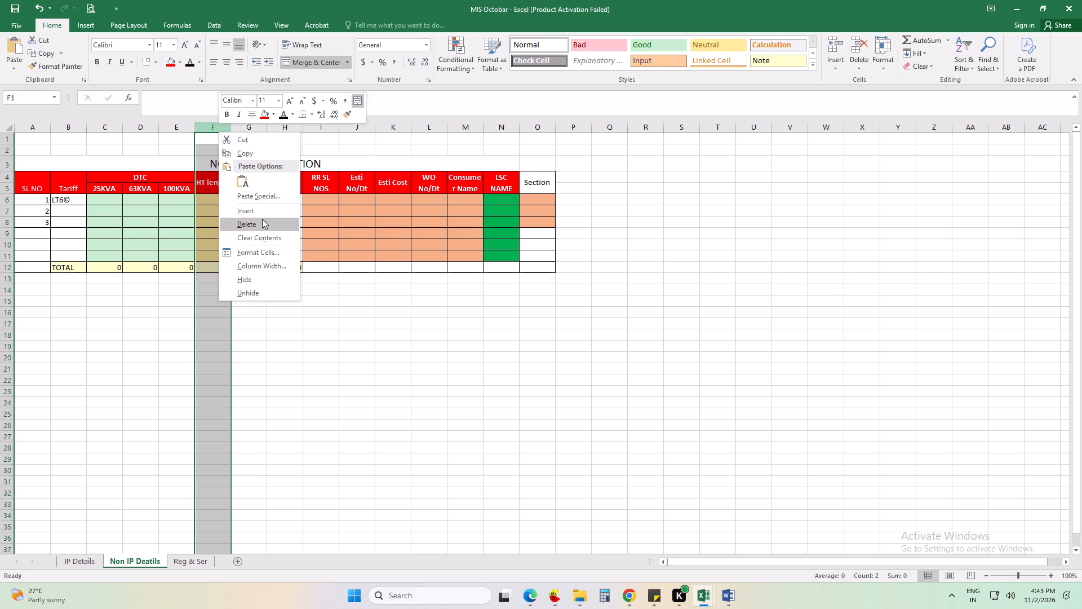
pyautogui.click(263, 217)
# Enter 250KVA as the new column's header, in the same row as the 100KVA header.
pyautogui.click(211, 189)
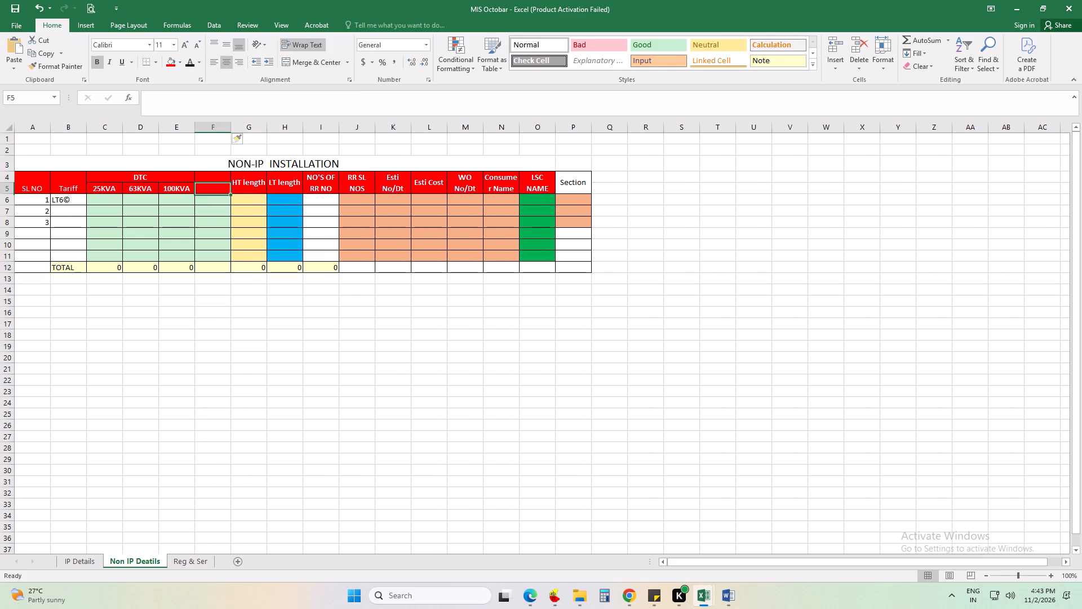
pyautogui.press('Up')
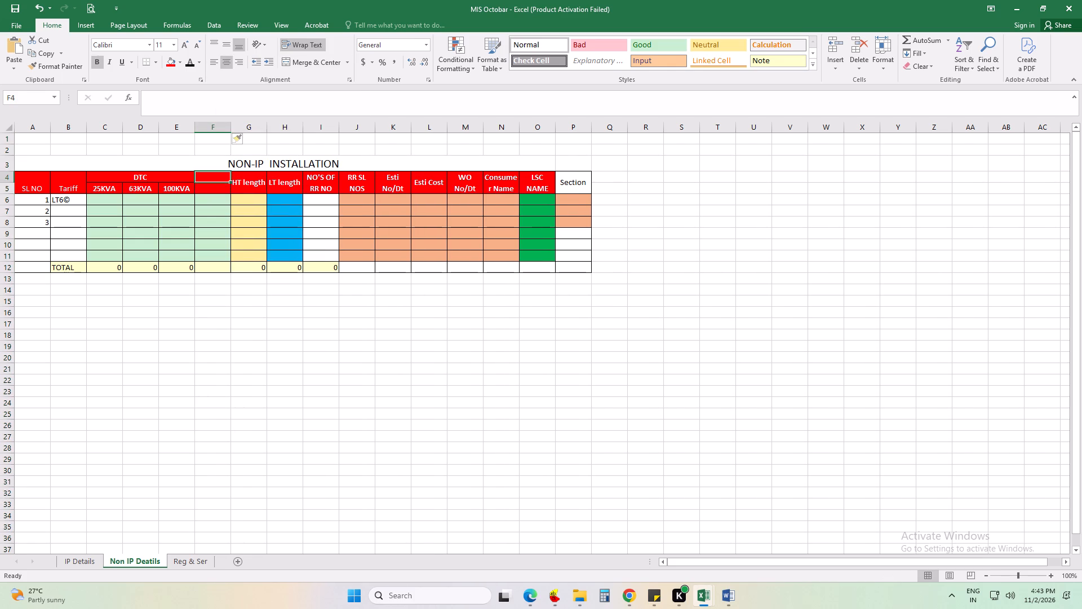
pyautogui.hotkey('shift', 'Down')
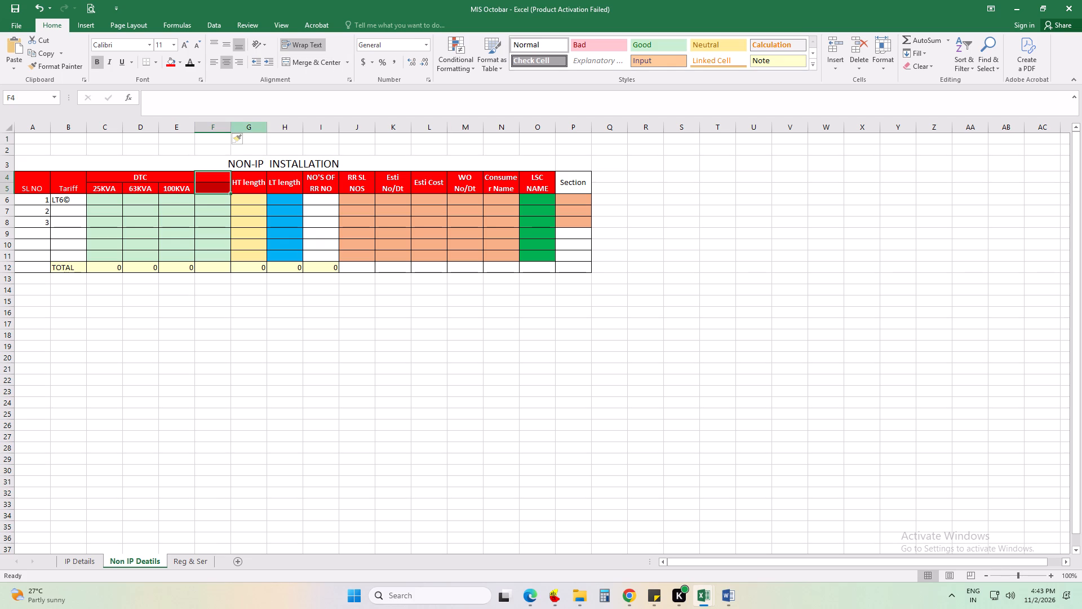
pyautogui.click(199, 188)
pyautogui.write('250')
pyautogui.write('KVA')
# Re-merge and center the DTC header across the 25KVA to 250KVA columns, and save the workbook.
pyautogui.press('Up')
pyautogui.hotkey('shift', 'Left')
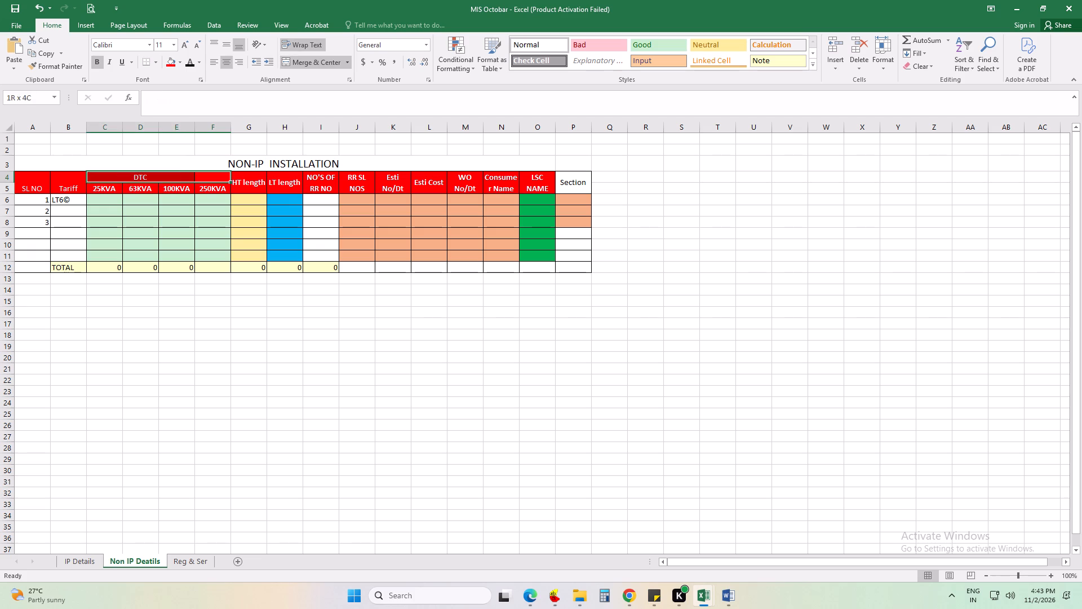
pyautogui.click(296, 66)
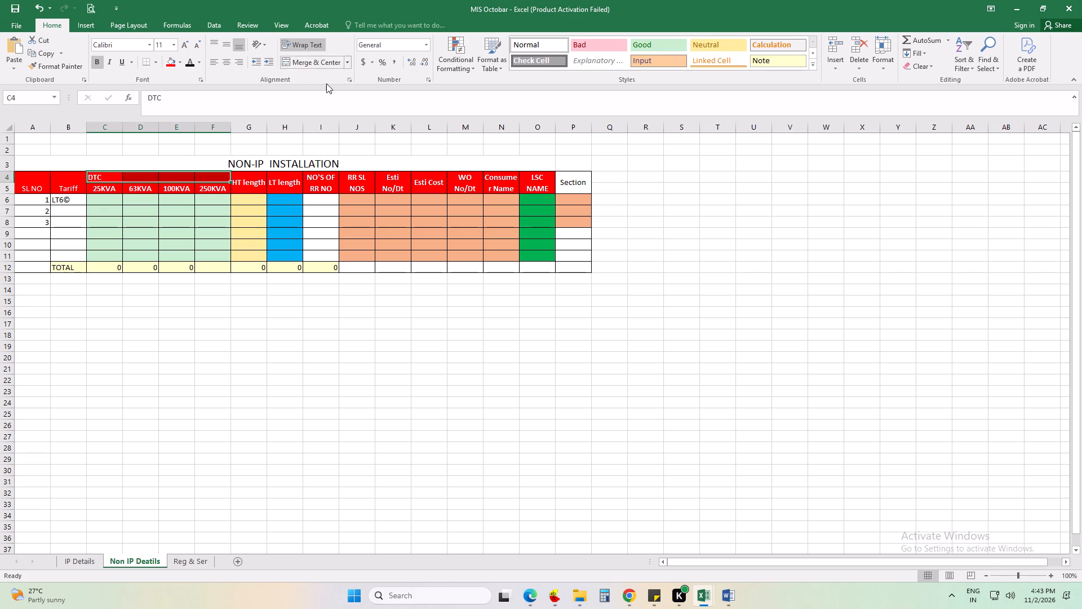
pyautogui.click(308, 65)
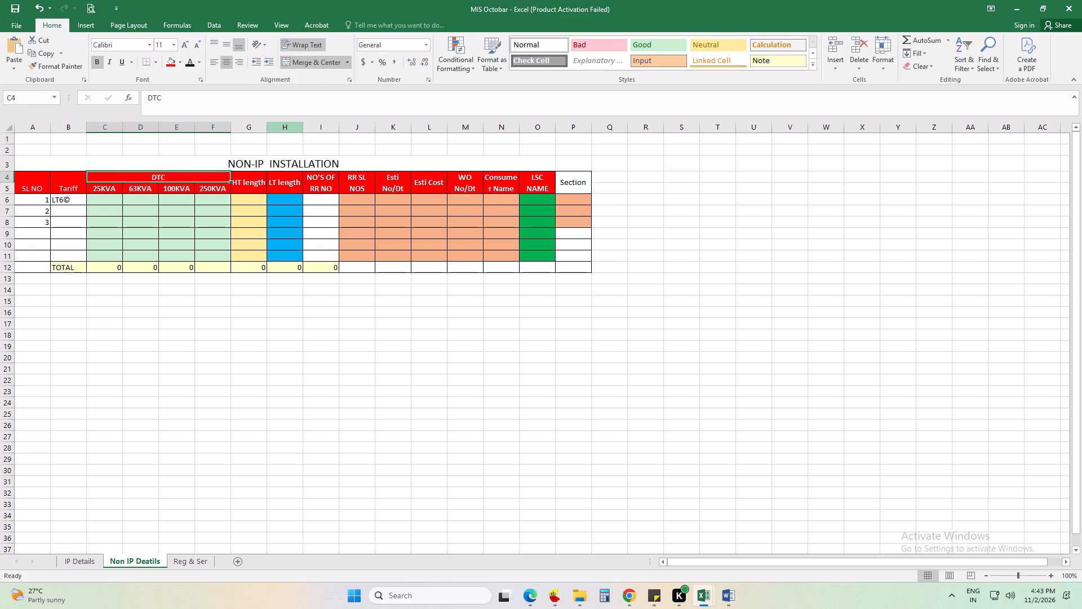
pyautogui.click(298, 157)
pyautogui.hotkey('ctrl', 's')
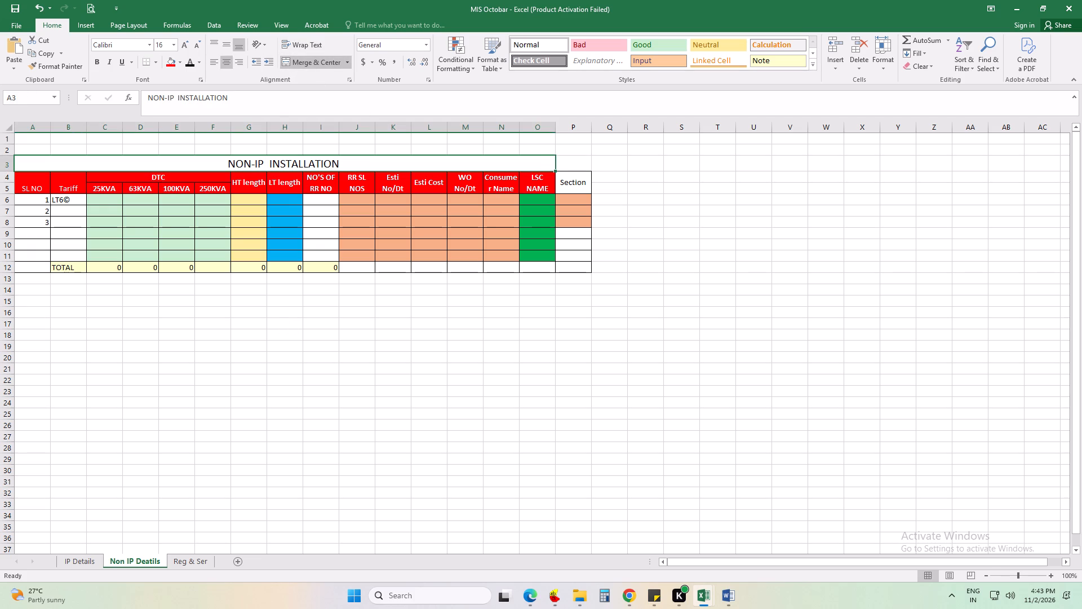
# Fill the DTC counts for SL NO 1 with 0 for 25KVA, 63KVA and 100KVA, and 1 for 250KVA.
pyautogui.click(103, 195)
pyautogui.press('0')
pyautogui.press('Right')
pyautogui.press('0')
pyautogui.press('Right')
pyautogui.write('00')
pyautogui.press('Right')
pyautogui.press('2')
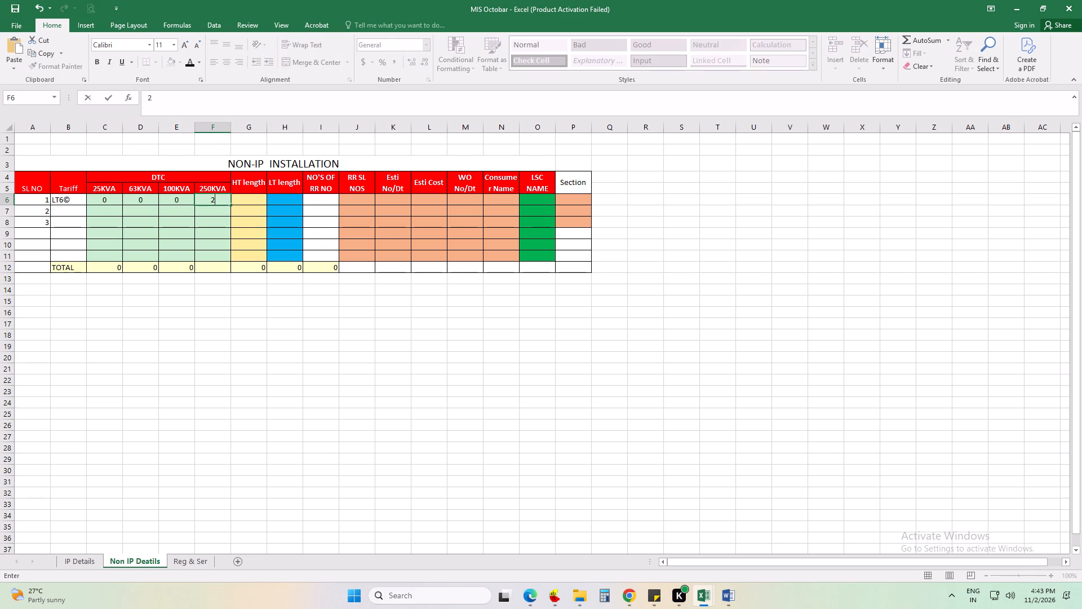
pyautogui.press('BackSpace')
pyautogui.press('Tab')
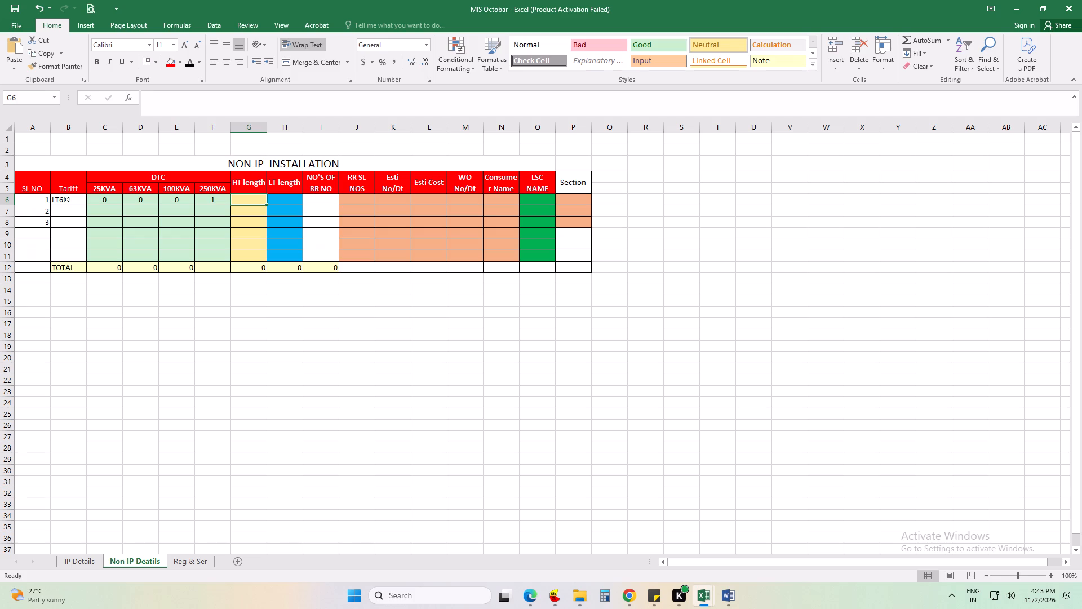
# Fill SL NO 1 with HT length 0.03, LT length 0 and 1 for the number of RR NO.
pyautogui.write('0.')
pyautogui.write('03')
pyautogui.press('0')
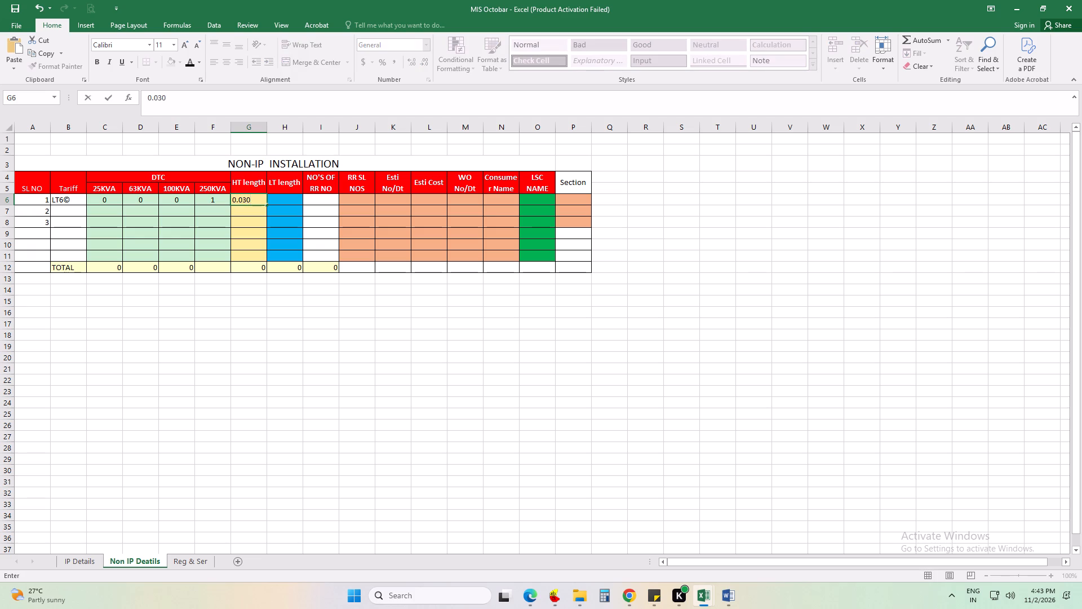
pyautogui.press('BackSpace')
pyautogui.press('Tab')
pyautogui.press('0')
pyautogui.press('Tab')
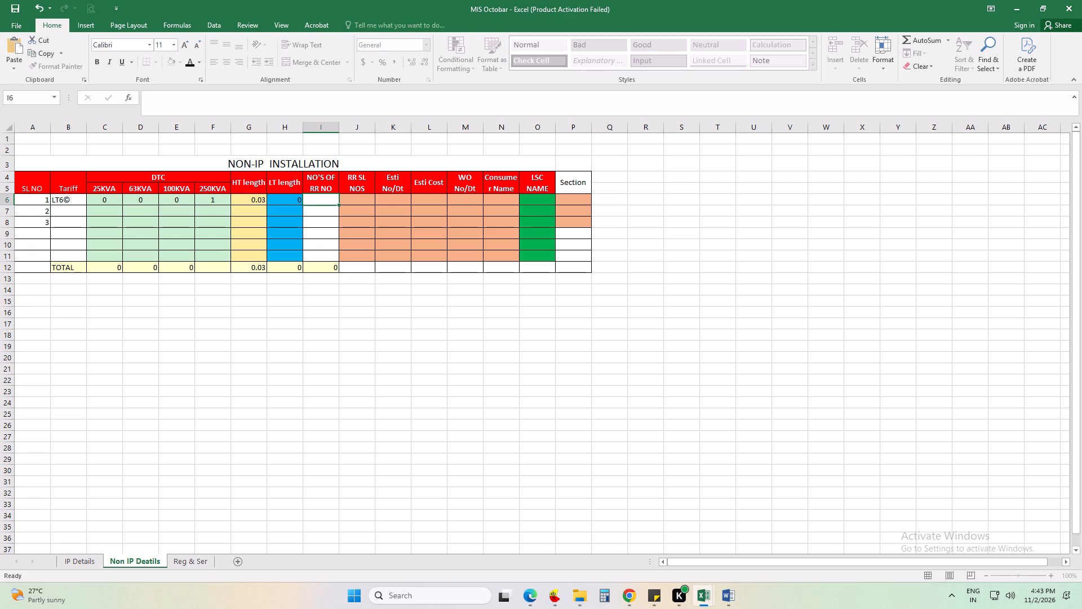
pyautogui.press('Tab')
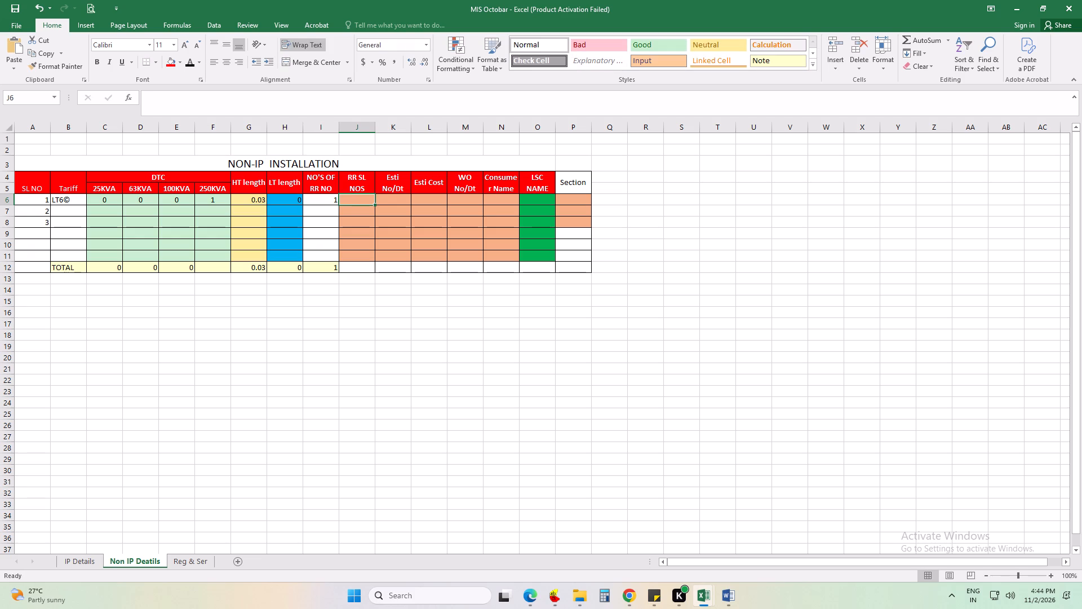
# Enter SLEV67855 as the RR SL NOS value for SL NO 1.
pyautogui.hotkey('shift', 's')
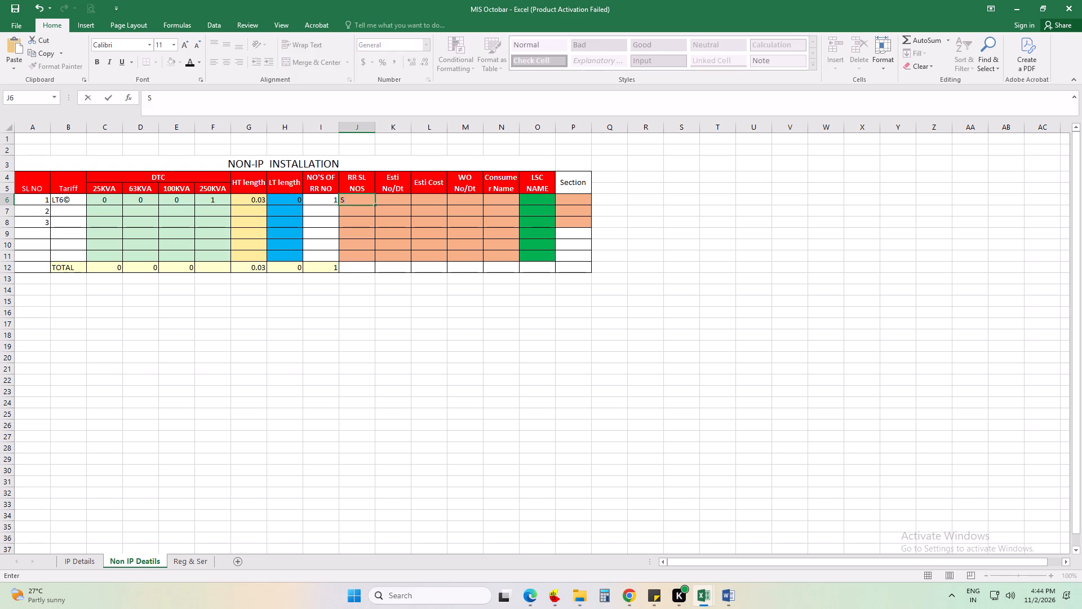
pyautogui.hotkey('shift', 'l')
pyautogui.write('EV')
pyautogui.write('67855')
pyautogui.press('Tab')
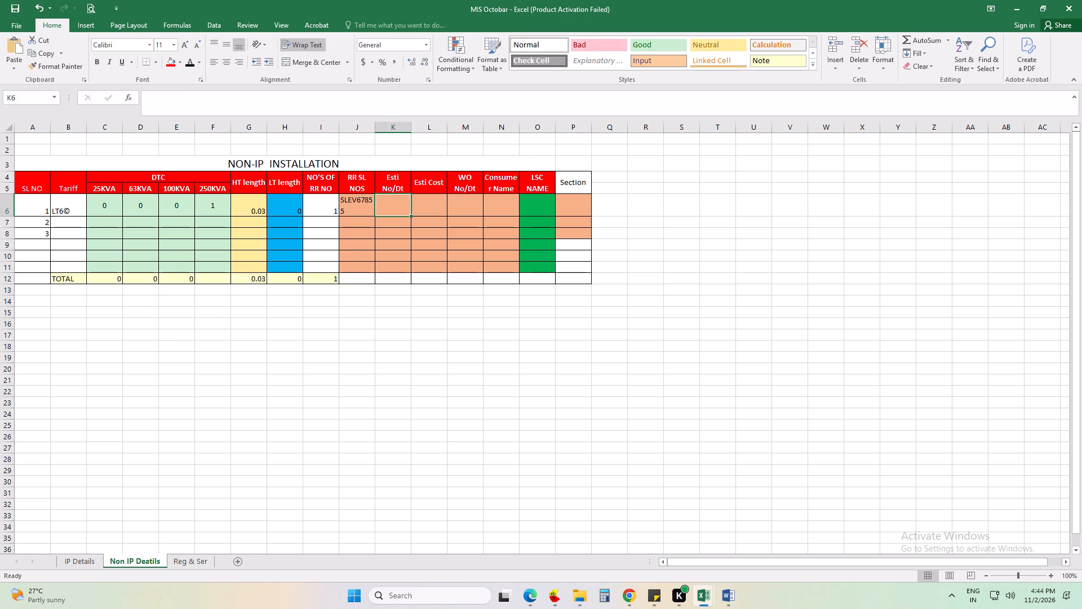
# Turn off text wrapping for SL NO 1's RR SL NOS cell and autofit that column's width to its contents.
pyautogui.click(368, 205)
pyautogui.click(302, 47)
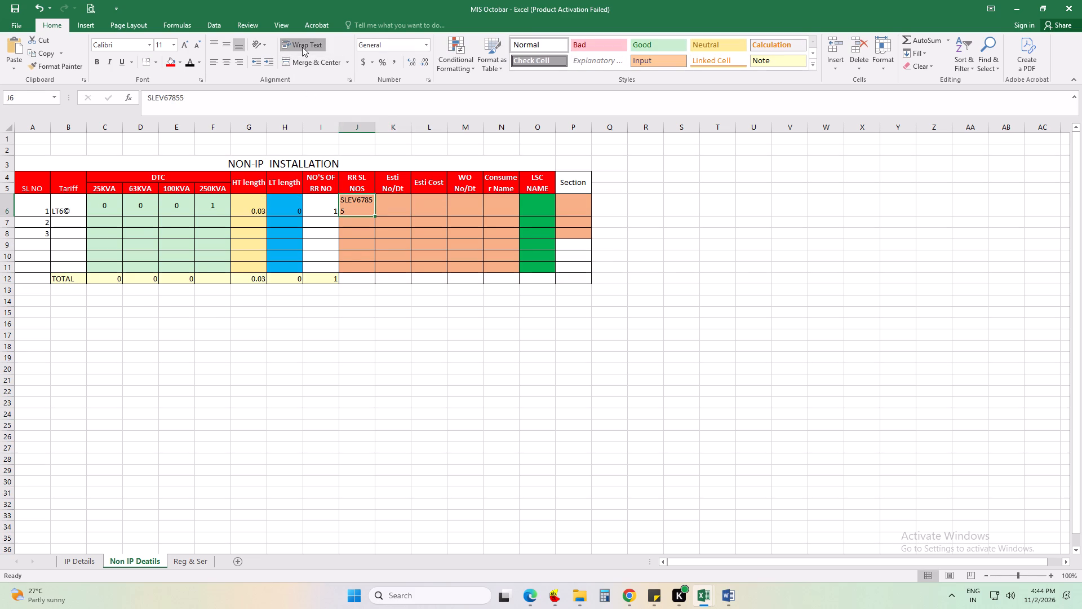
pyautogui.click(313, 39)
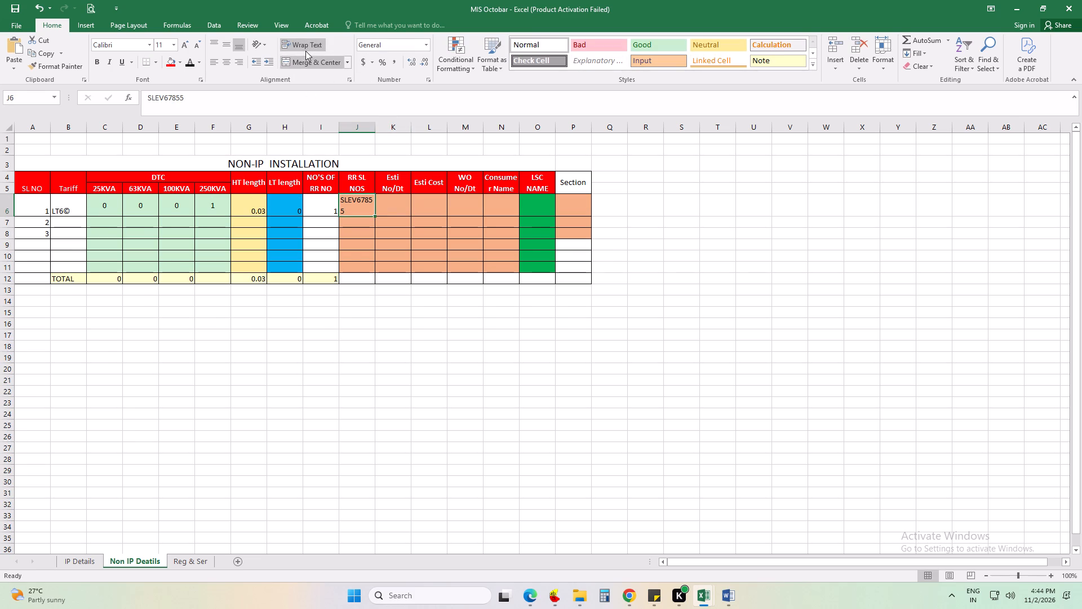
pyautogui.click(305, 51)
pyautogui.doubleClick(374, 125)
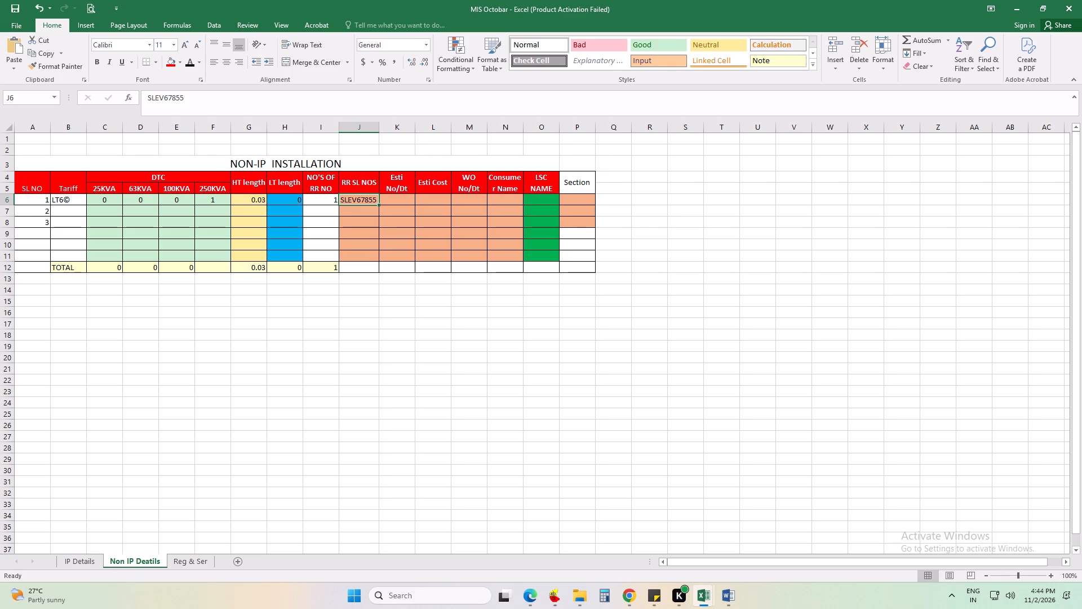
# Enter 327865/16-05-2023 as the Esti No/Dt for SL NO 1.
pyautogui.click(393, 205)
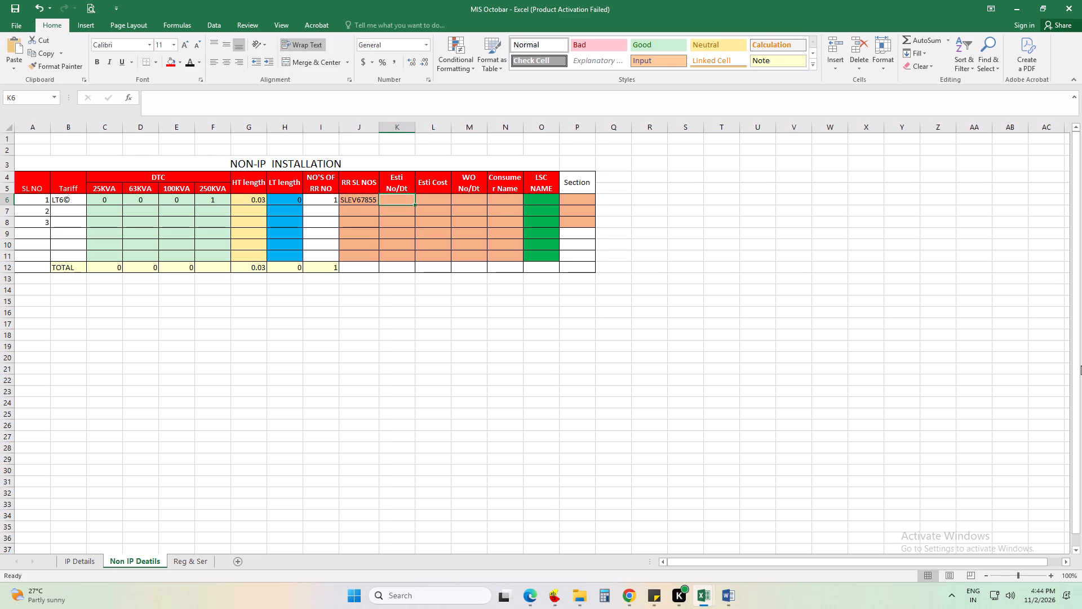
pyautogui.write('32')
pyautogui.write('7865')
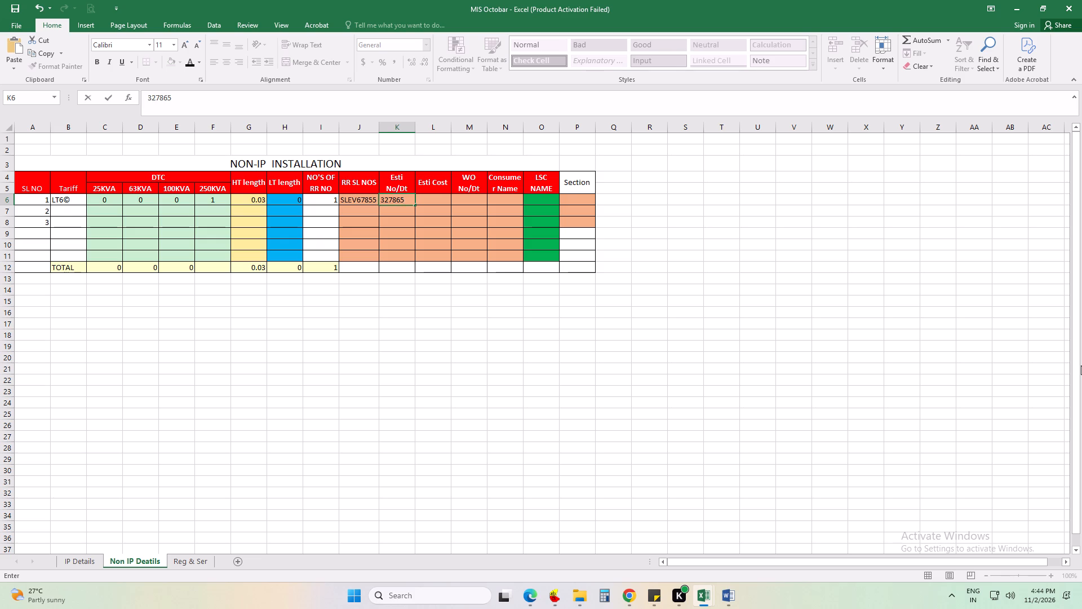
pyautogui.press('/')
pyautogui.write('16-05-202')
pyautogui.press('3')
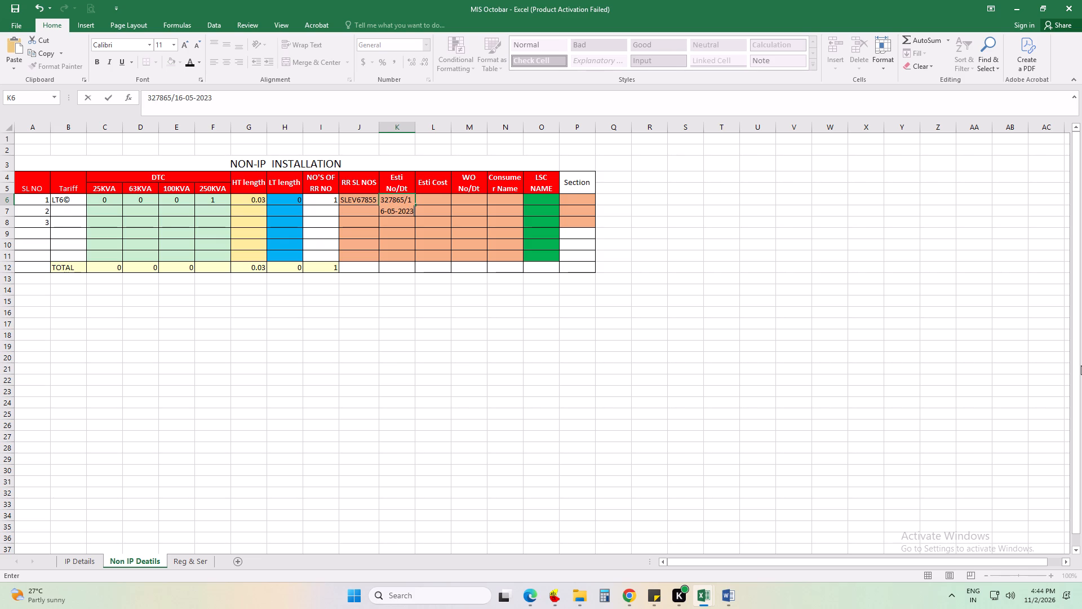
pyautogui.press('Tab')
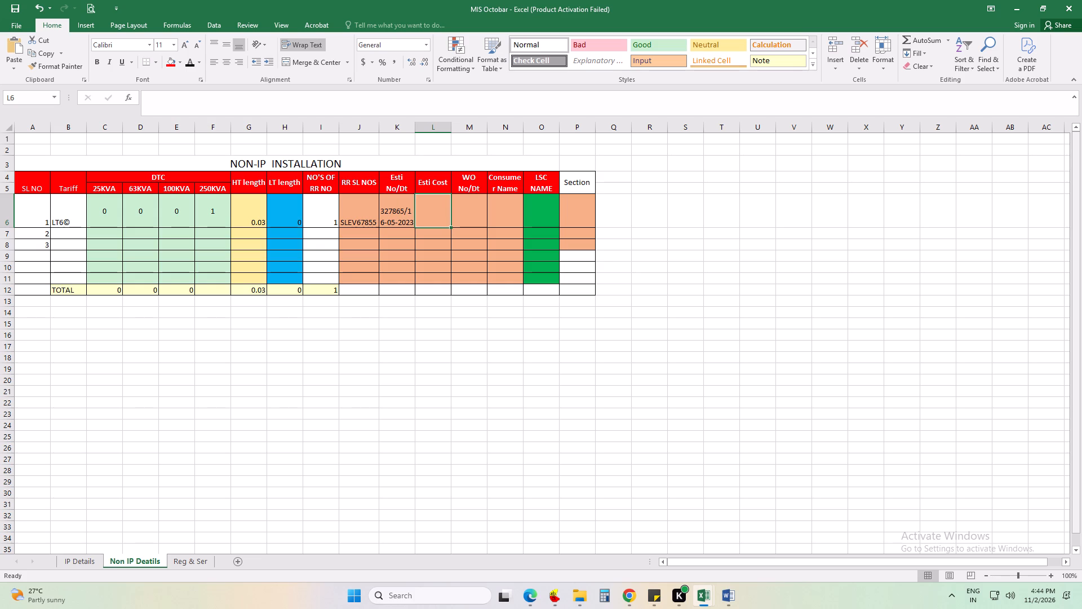
# Autofit the Esti No/Dt column's width and turn off text wrapping for SL NO 1's Esti Cost cell.
pyautogui.click(417, 128)
pyautogui.doubleClick(417, 128)
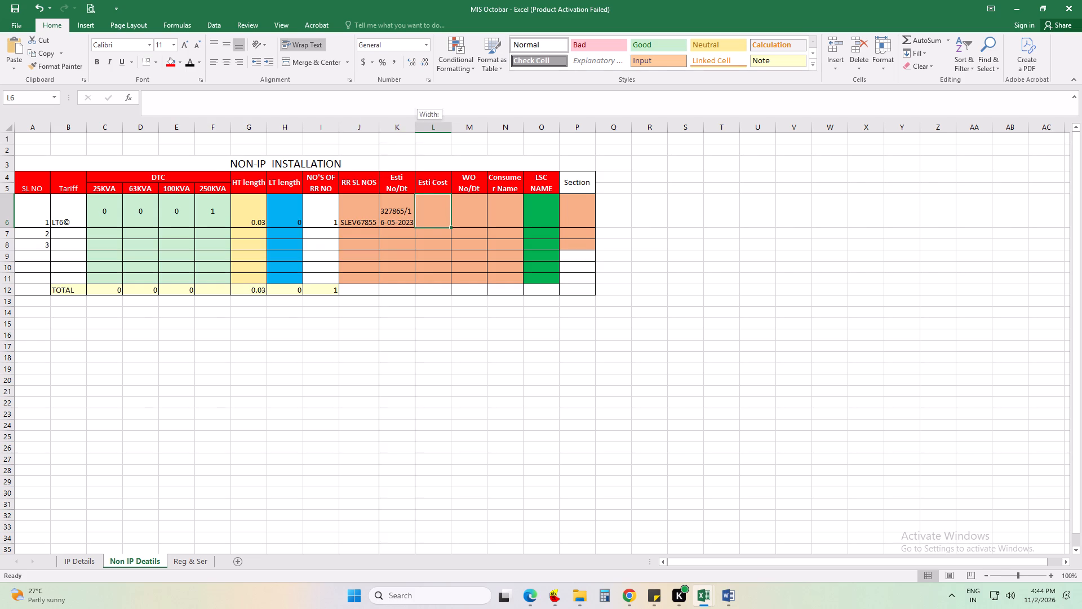
pyautogui.click(305, 44)
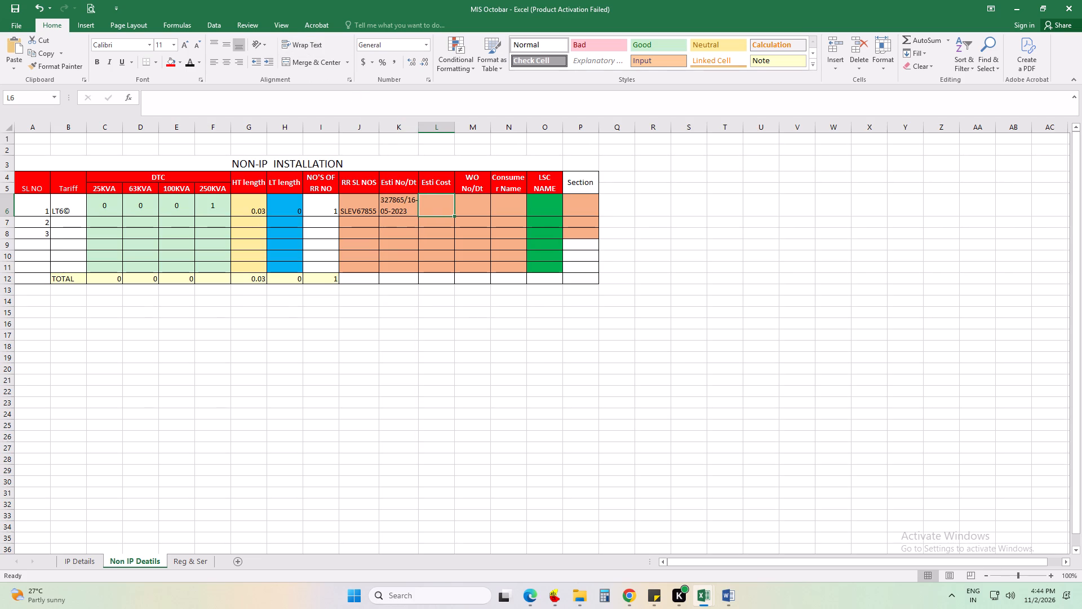
pyautogui.doubleClick(419, 124)
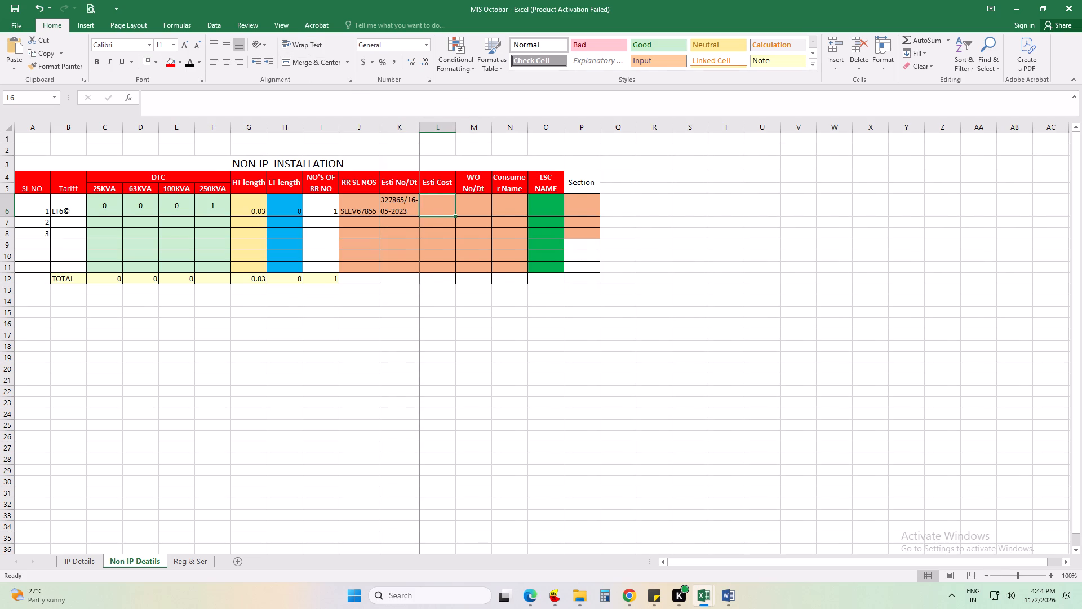
pyautogui.tripleClick(420, 123)
pyautogui.click(420, 123)
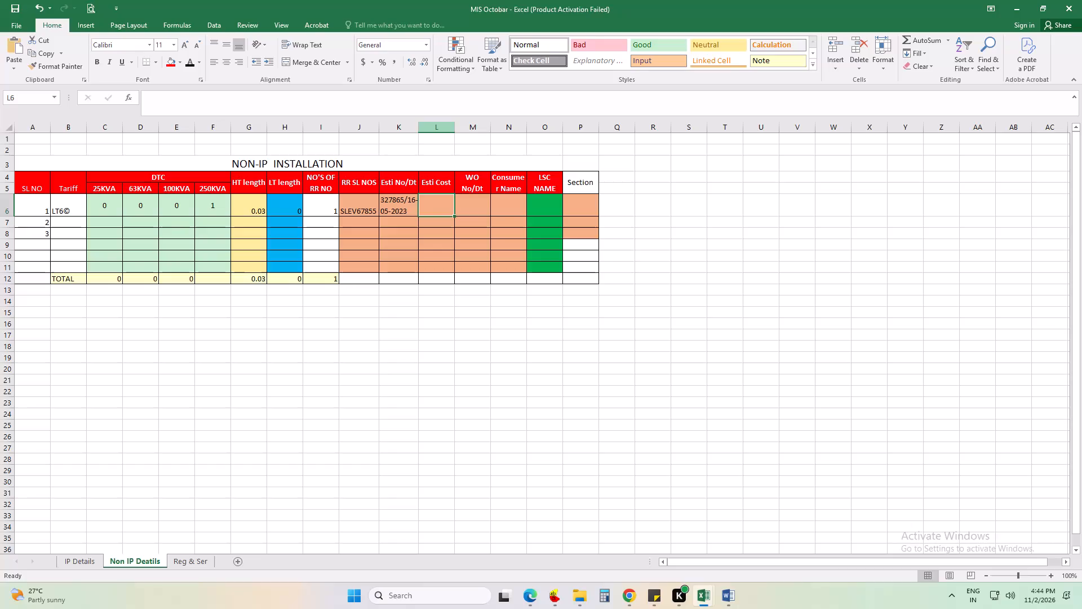
# Enter 9,36,982/- as the Esti Cost for SL NO 1.
pyautogui.click(433, 198)
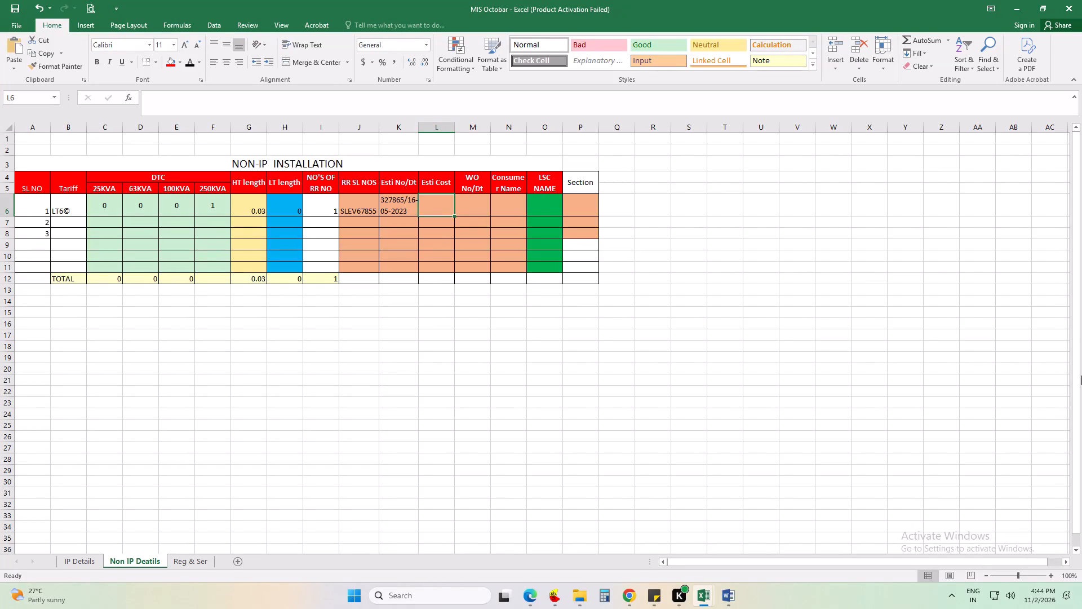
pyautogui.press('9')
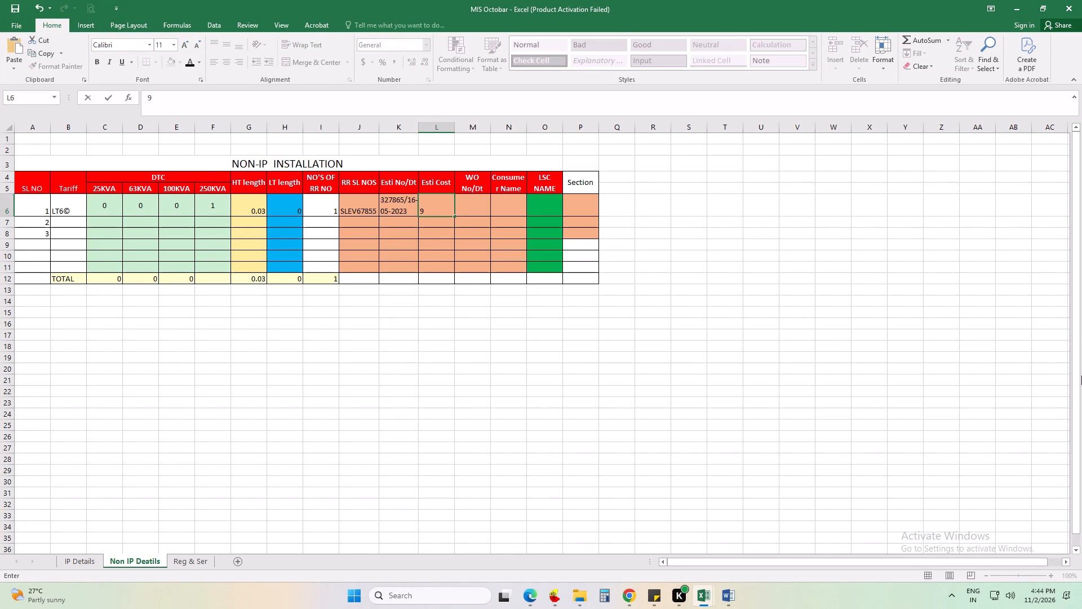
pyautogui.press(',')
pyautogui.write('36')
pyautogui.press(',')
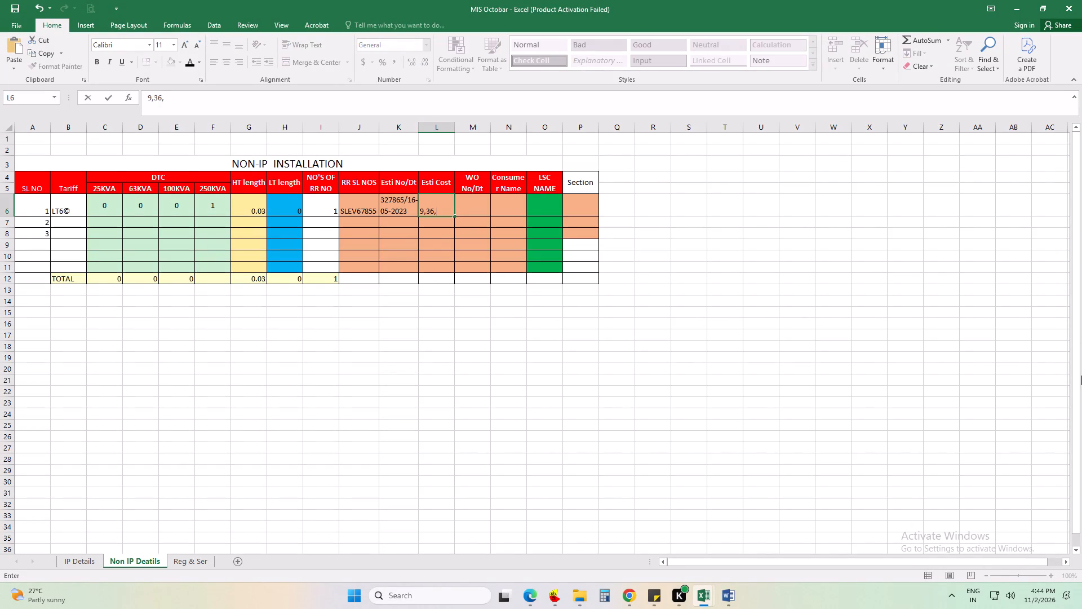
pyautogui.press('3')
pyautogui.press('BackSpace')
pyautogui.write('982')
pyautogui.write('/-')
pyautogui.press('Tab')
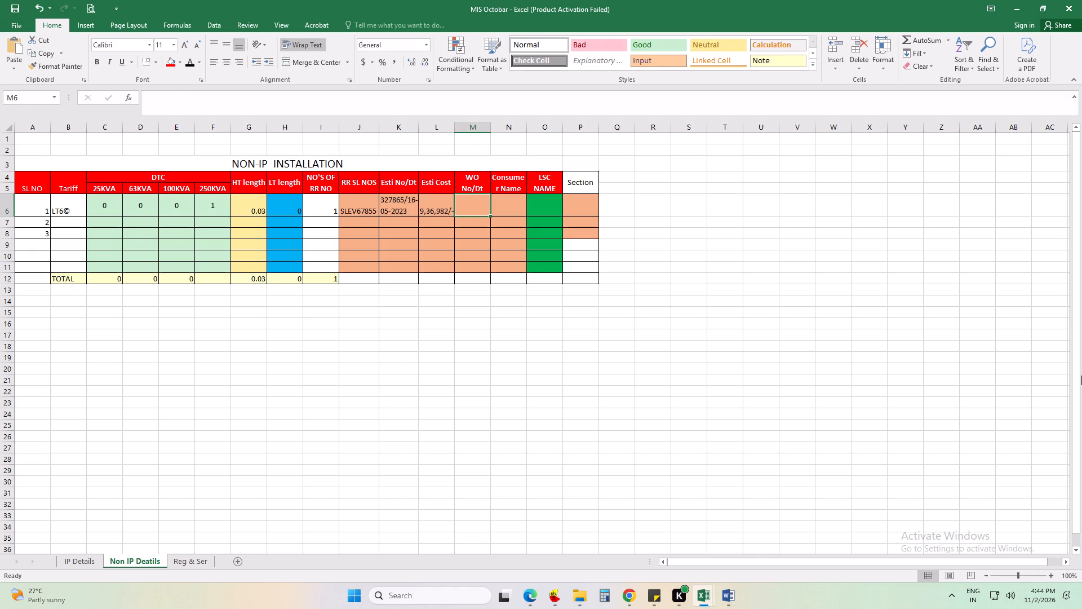
# Enter J-SE-5477A/04-01-2024 as the WO No/Dt for SL NO 1, and save the workbook.
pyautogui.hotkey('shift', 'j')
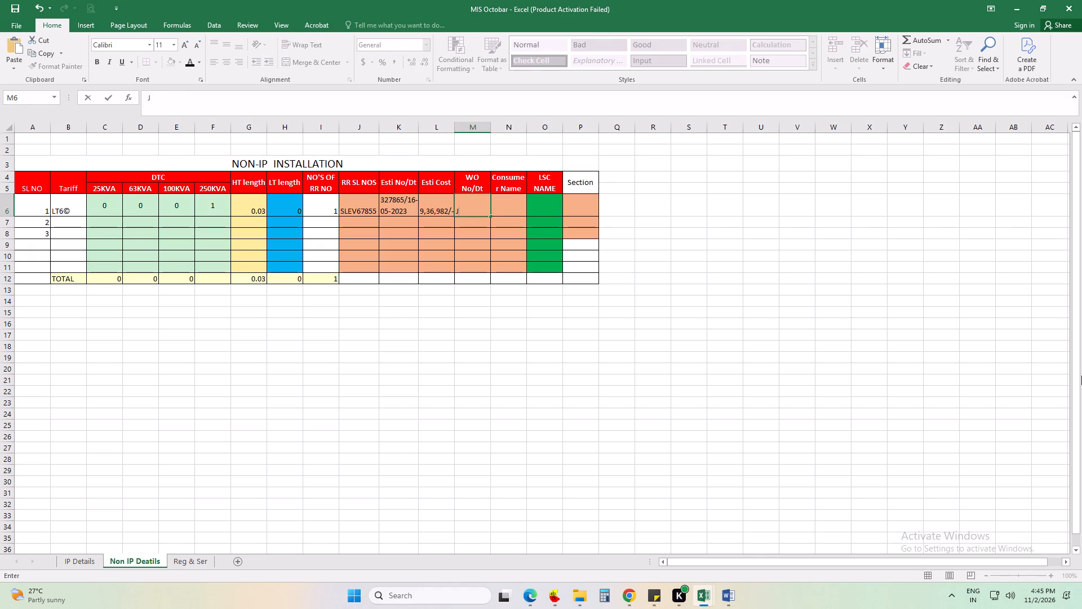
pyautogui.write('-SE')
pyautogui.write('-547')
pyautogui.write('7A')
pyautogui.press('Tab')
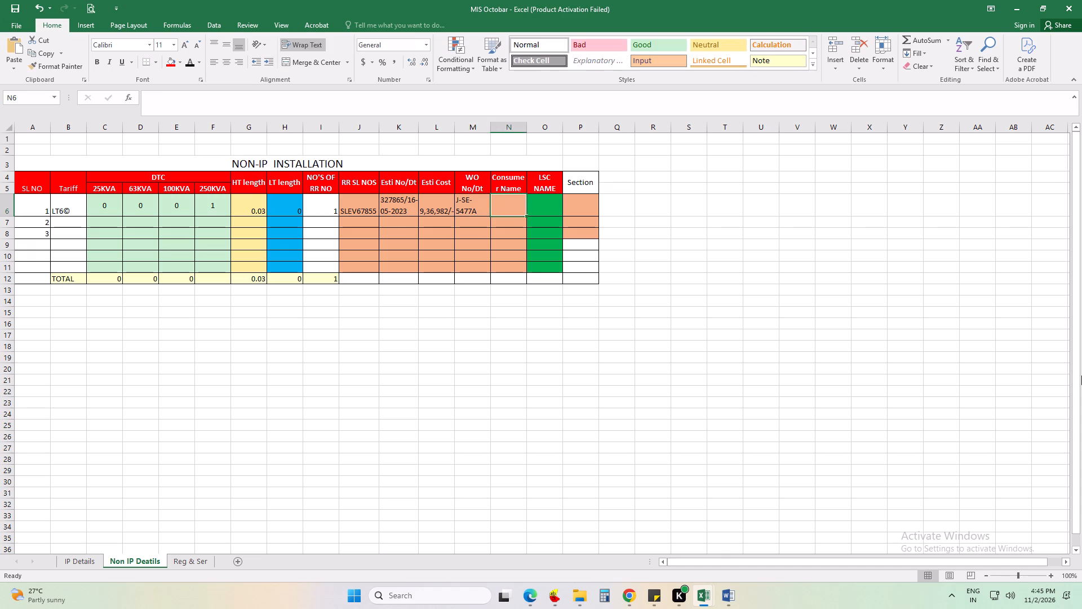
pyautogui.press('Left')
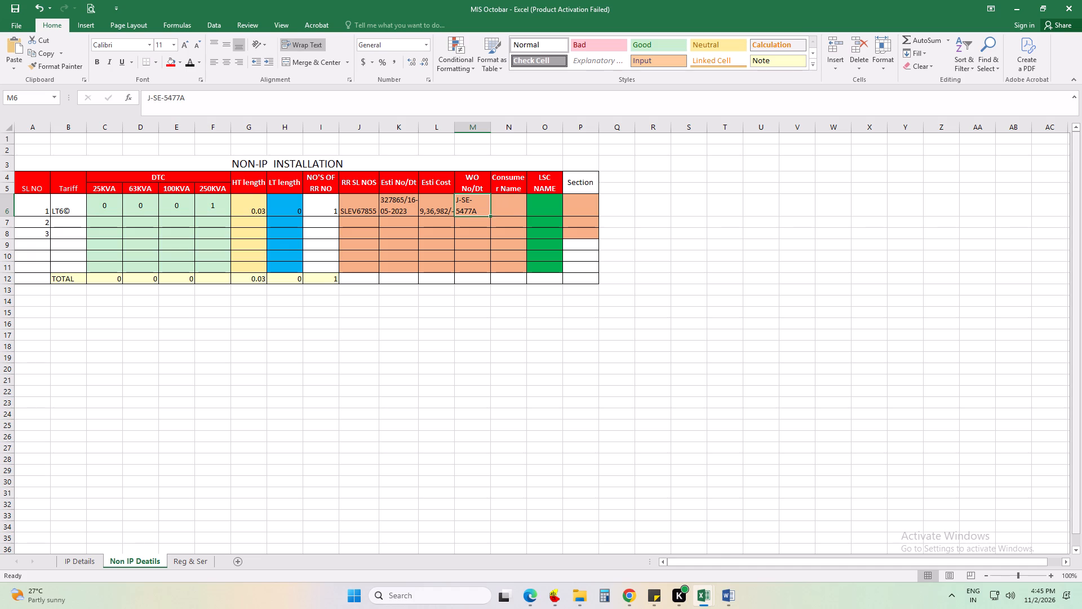
pyautogui.doubleClick(486, 214)
pyautogui.doubleClick(482, 212)
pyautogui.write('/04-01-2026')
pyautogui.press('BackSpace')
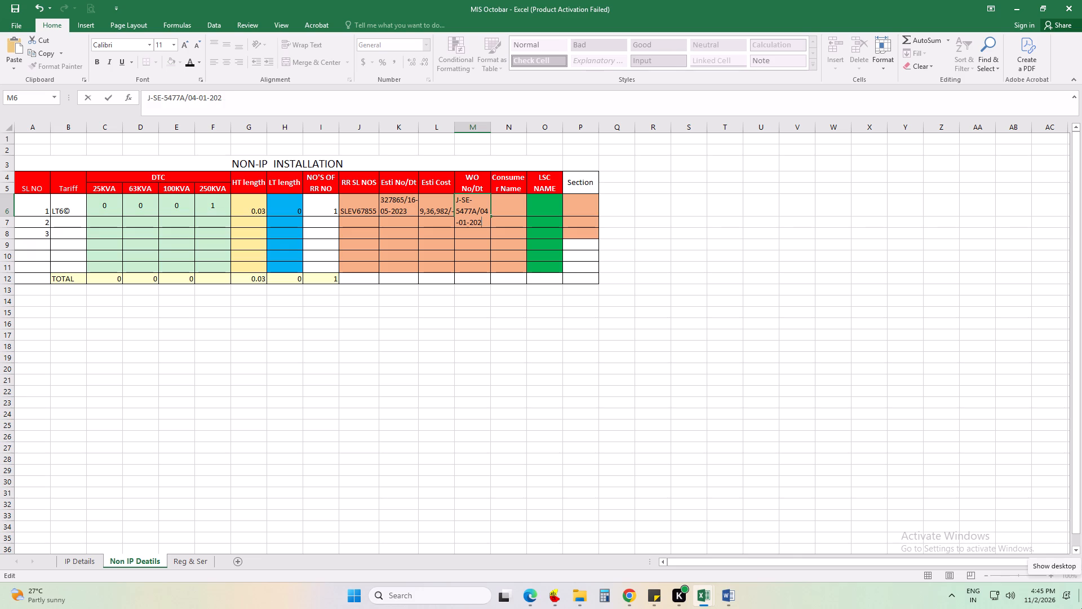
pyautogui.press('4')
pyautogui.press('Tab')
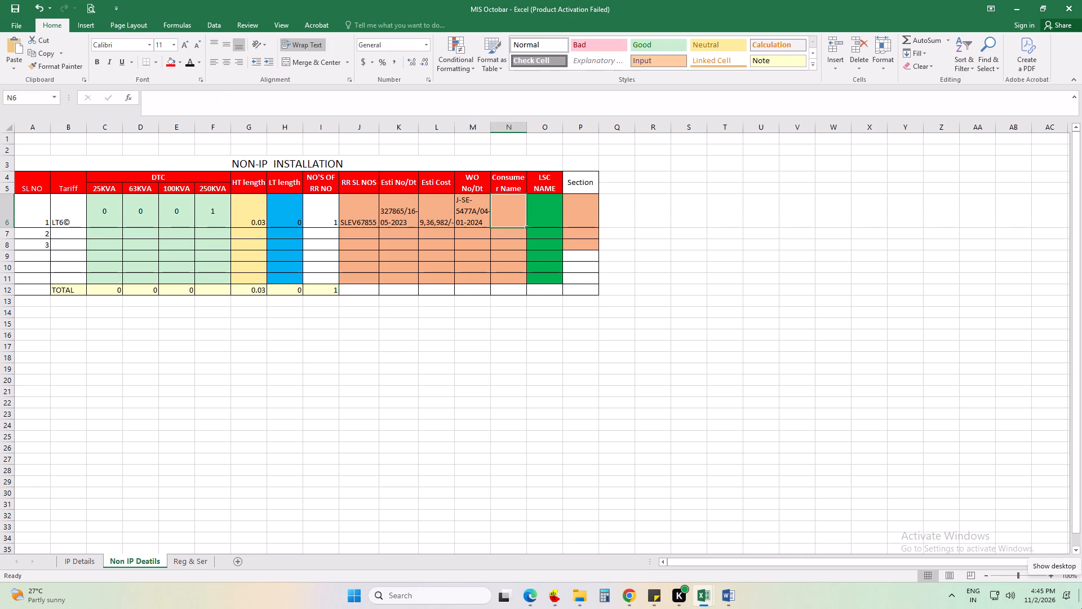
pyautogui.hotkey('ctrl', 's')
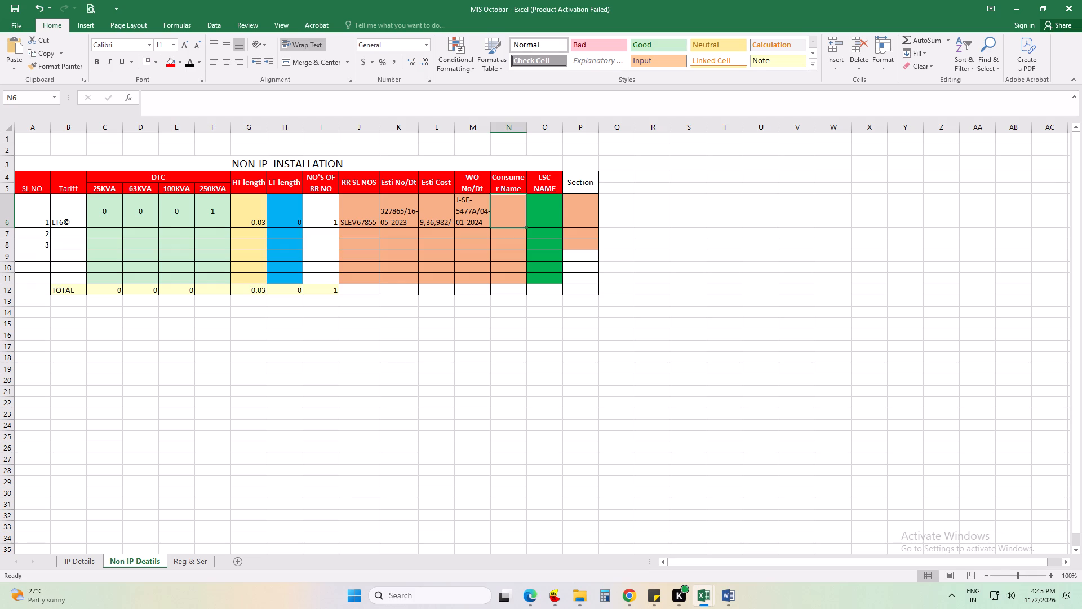
# Enter MSB(LT2) as the Tariff for SL NO 2.
pyautogui.click(66, 239)
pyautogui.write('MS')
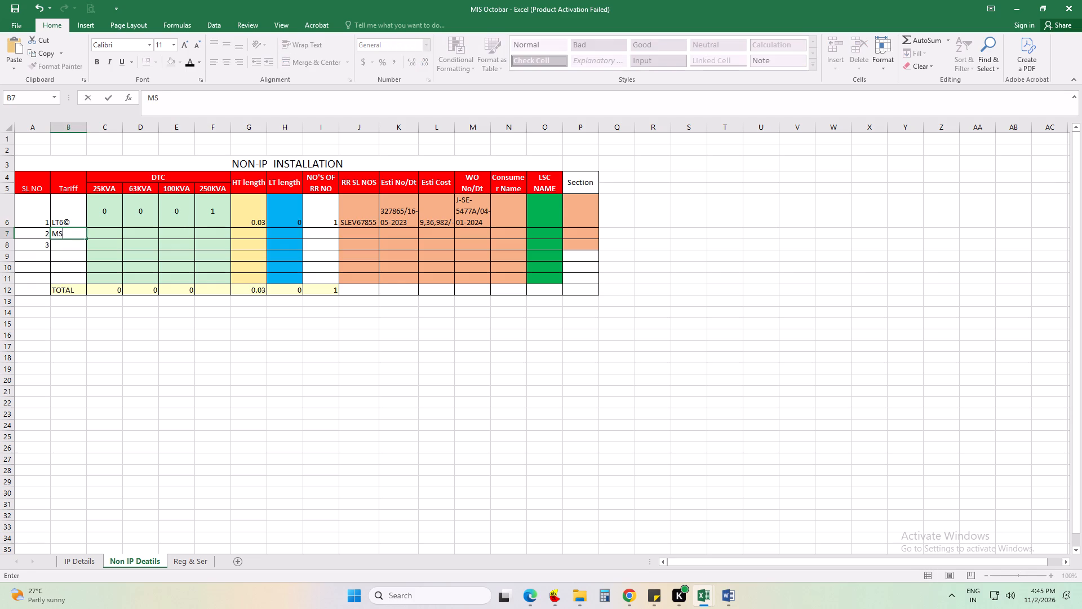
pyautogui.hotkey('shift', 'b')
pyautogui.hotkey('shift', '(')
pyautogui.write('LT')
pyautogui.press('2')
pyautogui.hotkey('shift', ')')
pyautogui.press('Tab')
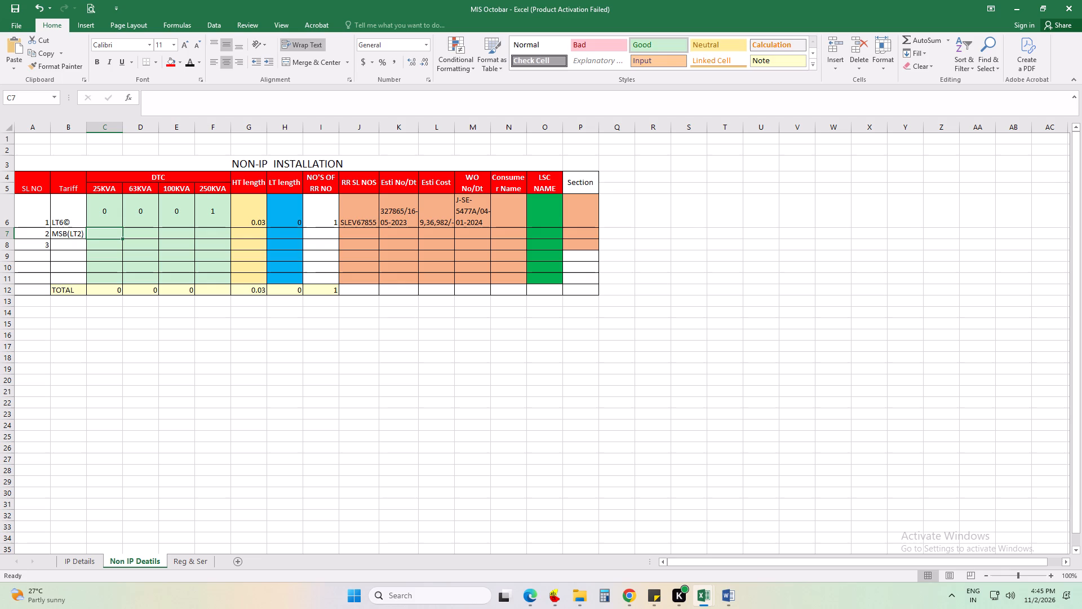
# Fill SL NO 2's DTC counts with 0 for 25KVA, 63KVA and 100KVA, and 1 for 250KVA.
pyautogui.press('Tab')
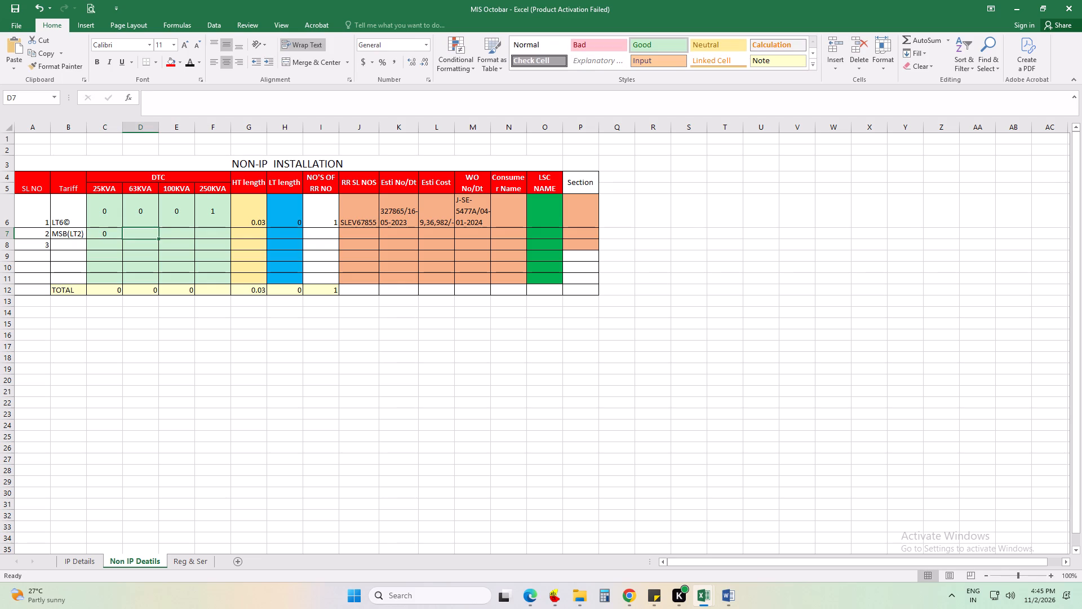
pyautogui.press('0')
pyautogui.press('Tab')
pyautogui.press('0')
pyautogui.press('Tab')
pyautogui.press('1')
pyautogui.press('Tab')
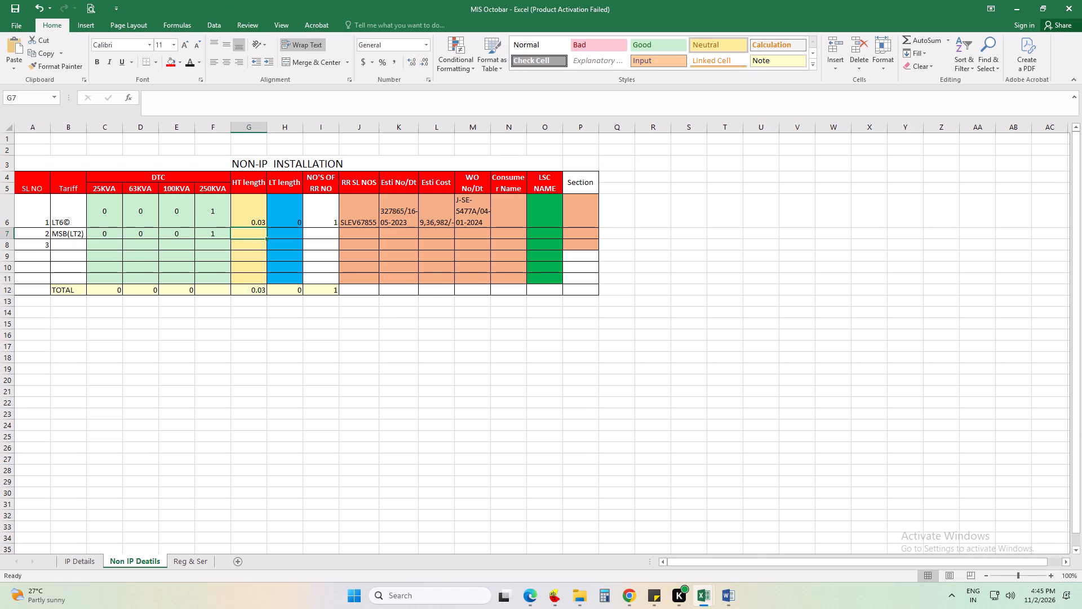
# Enter SRISHAILAMALLIKARJUNA ELE as the LSC NAME for SL NO 1.
pyautogui.click(552, 215)
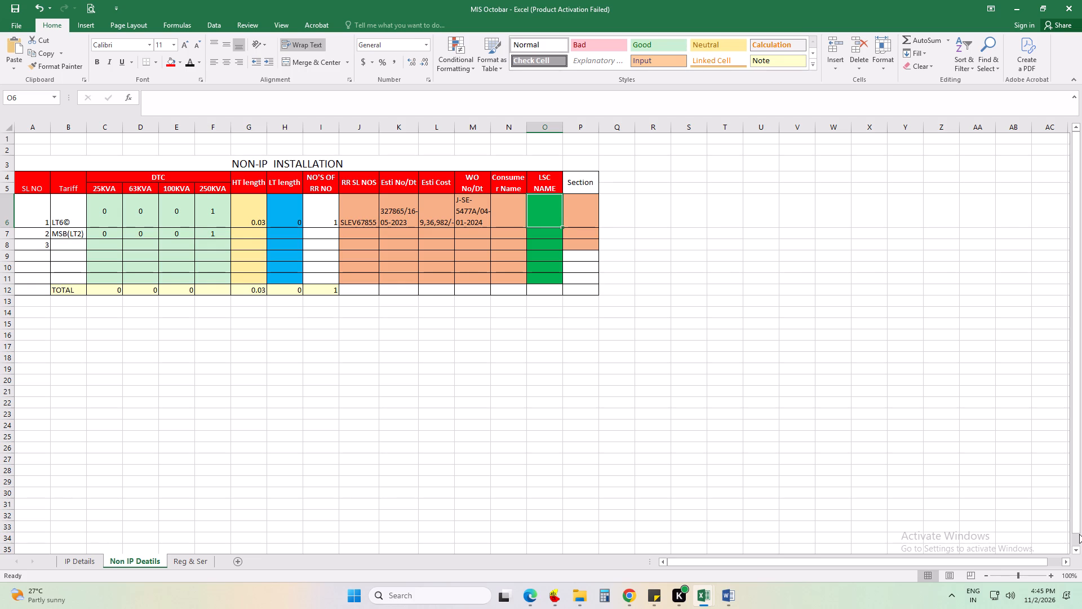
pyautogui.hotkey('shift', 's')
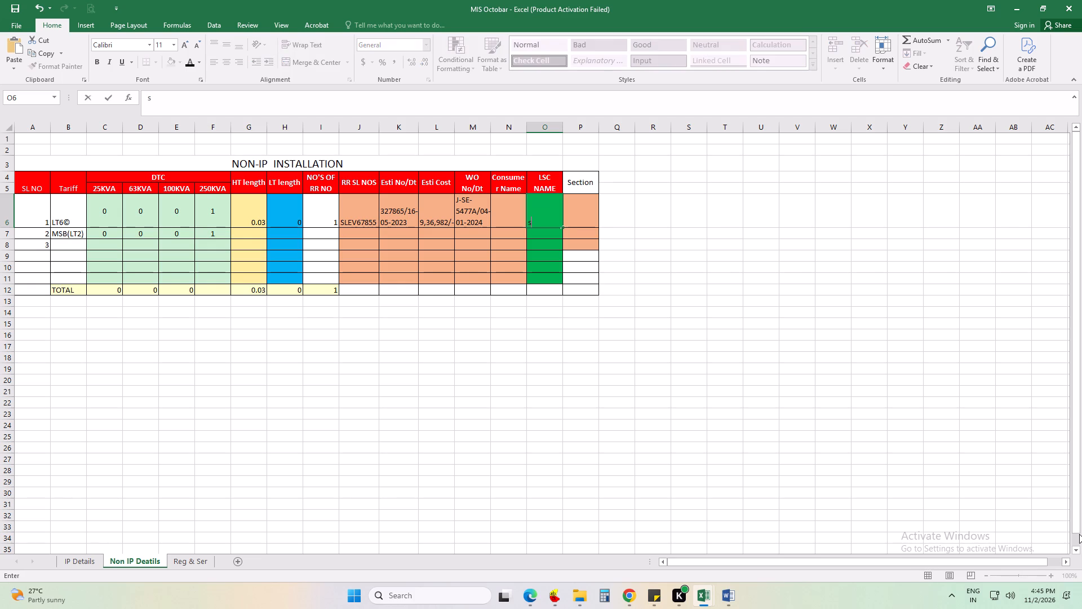
pyautogui.press('BackSpace')
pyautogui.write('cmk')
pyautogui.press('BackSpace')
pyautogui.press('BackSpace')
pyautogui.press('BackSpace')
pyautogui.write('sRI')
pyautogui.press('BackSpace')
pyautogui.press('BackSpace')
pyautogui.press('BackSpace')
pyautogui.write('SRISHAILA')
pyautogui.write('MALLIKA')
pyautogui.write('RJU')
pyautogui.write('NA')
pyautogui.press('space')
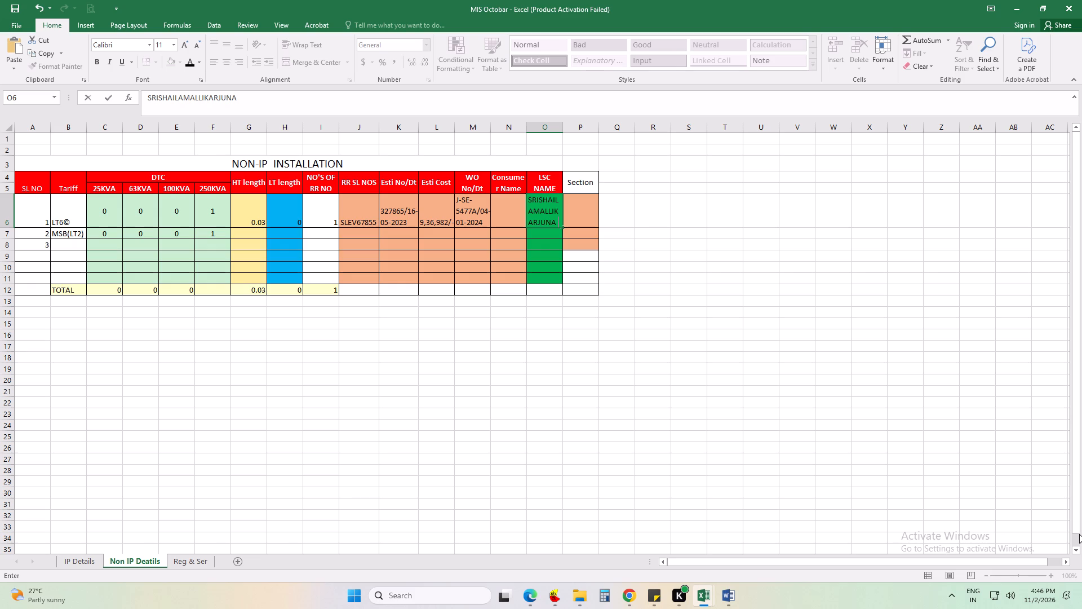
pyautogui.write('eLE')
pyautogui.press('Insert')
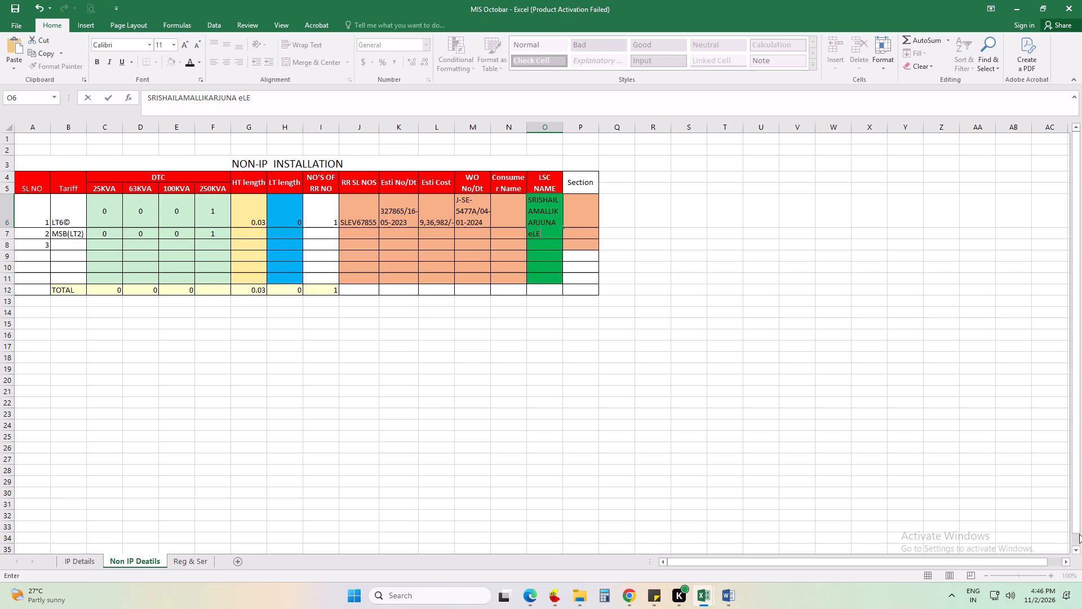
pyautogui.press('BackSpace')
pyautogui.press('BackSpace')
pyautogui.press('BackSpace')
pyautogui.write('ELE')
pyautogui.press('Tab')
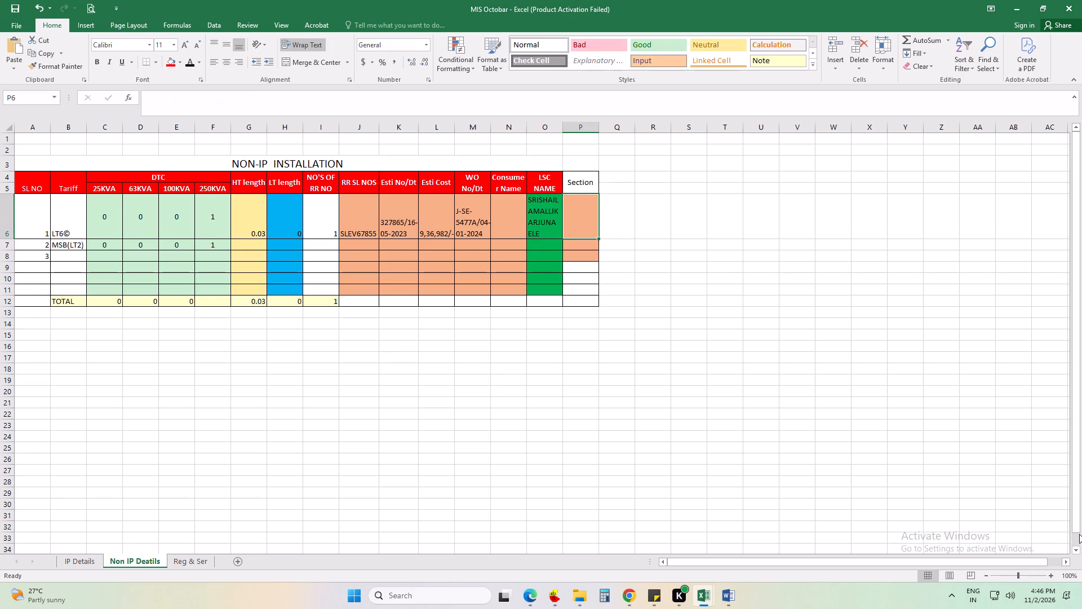
# Enter SO1 as the Section for SL NO 1.
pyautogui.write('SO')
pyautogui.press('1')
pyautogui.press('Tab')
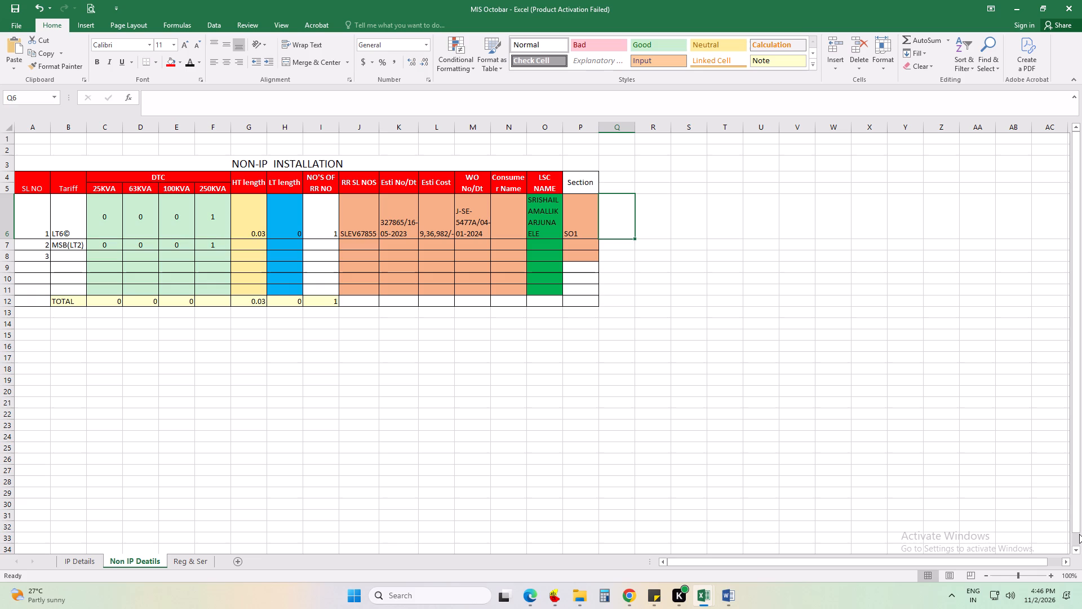
# Fill SL NO 1's LSC NAME and Section values down into the SL NO 2 row.
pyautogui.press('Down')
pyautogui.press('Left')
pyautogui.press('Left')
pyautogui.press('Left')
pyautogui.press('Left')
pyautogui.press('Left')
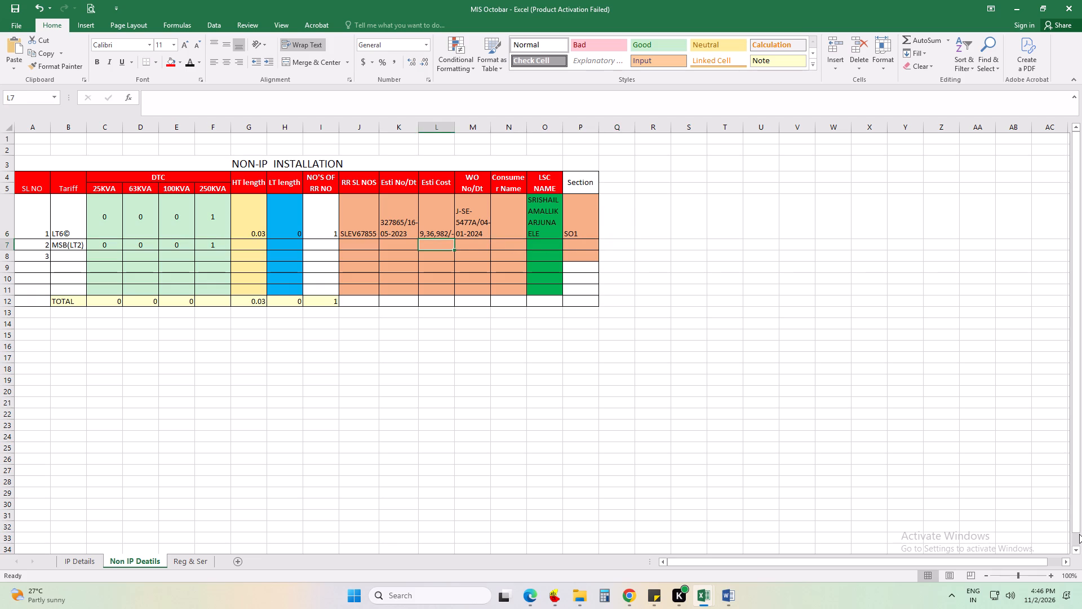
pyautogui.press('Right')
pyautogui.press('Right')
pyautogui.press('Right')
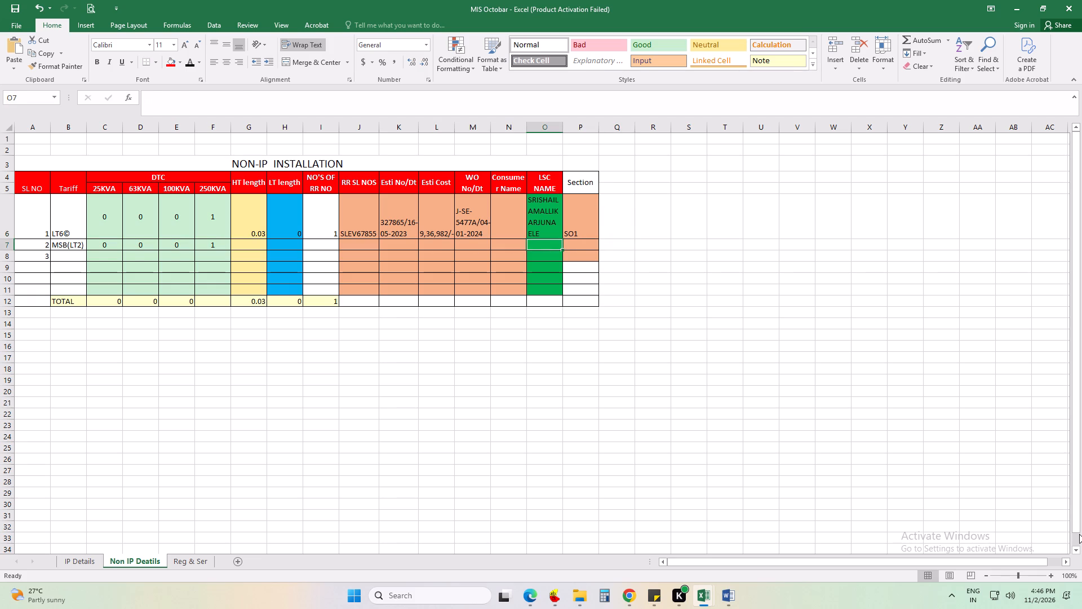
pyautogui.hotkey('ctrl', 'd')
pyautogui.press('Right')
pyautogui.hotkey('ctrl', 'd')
# Enter LT1 as the Tariff for SL NO 3.
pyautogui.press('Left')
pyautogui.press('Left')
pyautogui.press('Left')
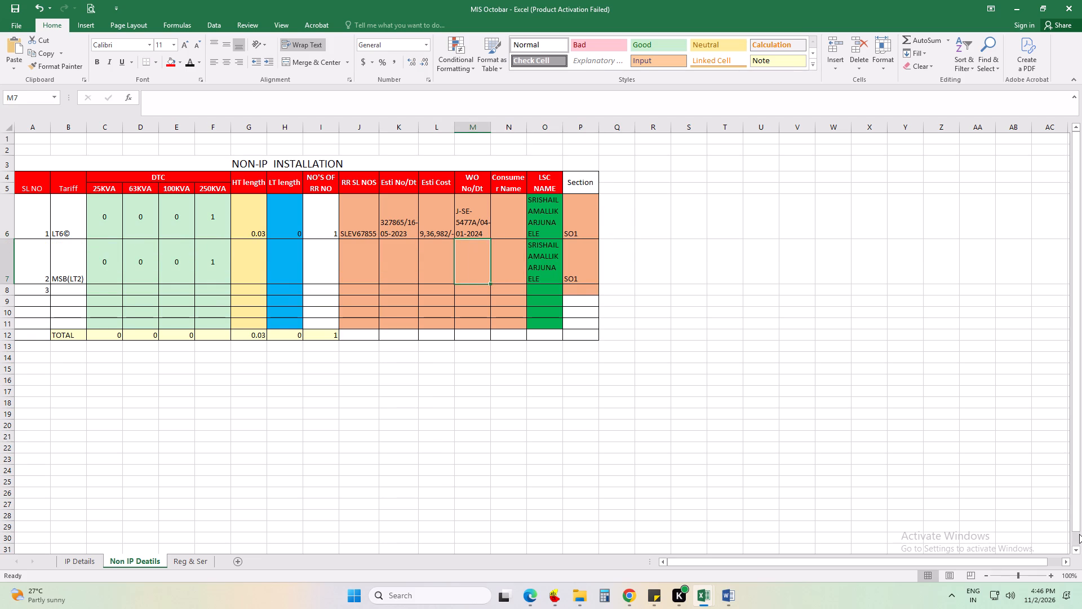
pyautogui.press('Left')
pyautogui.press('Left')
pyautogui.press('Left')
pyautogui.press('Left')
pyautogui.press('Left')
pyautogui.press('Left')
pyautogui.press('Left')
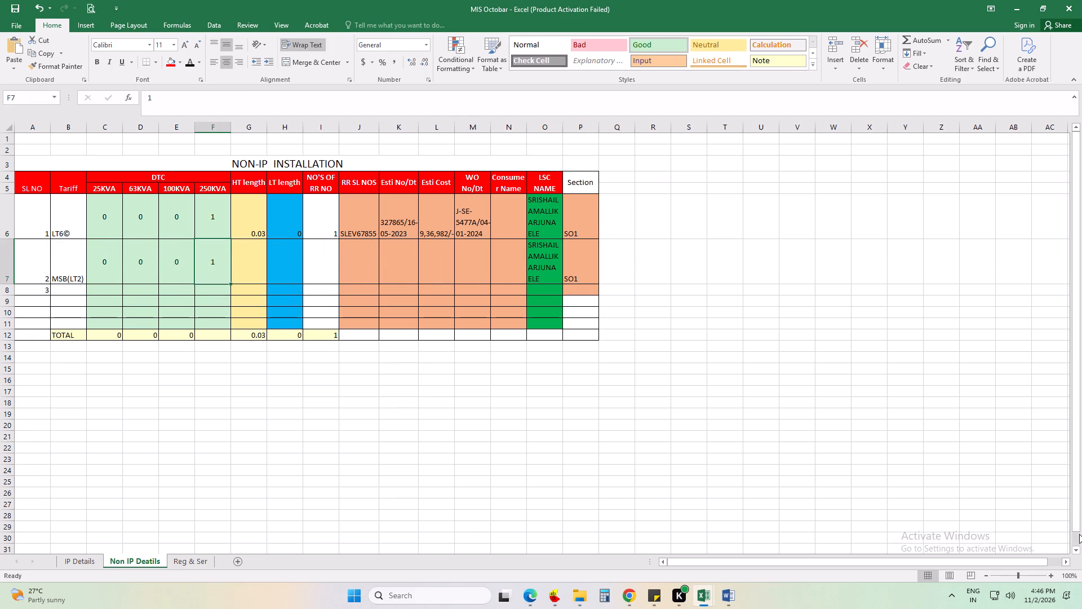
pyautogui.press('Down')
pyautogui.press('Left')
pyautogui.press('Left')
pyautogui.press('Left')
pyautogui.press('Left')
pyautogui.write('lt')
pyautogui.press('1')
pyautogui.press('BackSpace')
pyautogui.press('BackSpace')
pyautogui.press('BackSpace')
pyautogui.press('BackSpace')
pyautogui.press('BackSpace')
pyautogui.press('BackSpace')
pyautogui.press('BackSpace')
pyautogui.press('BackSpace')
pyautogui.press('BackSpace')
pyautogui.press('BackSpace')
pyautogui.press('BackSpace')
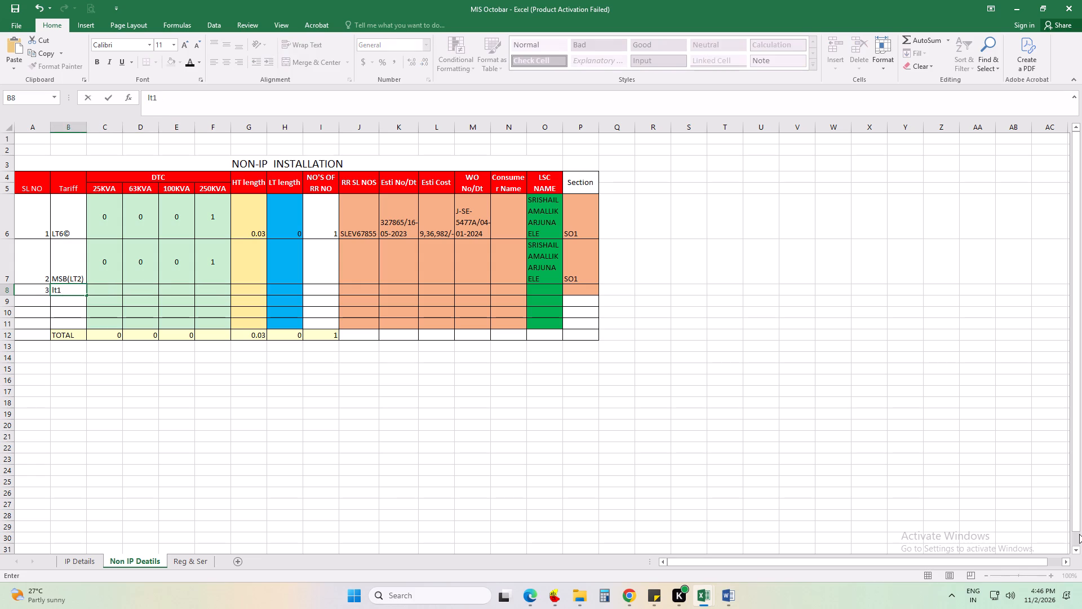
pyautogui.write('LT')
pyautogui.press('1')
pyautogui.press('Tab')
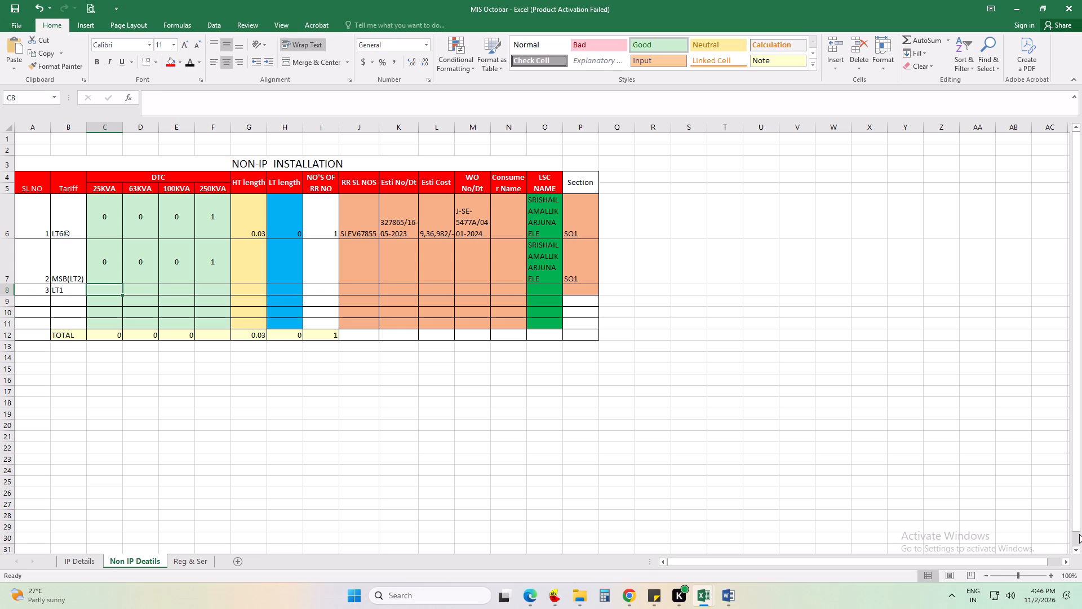
# Fill SL NO 3's DTC counts with 0 for 25KVA, 63KVA, 100KVA and 250KVA.
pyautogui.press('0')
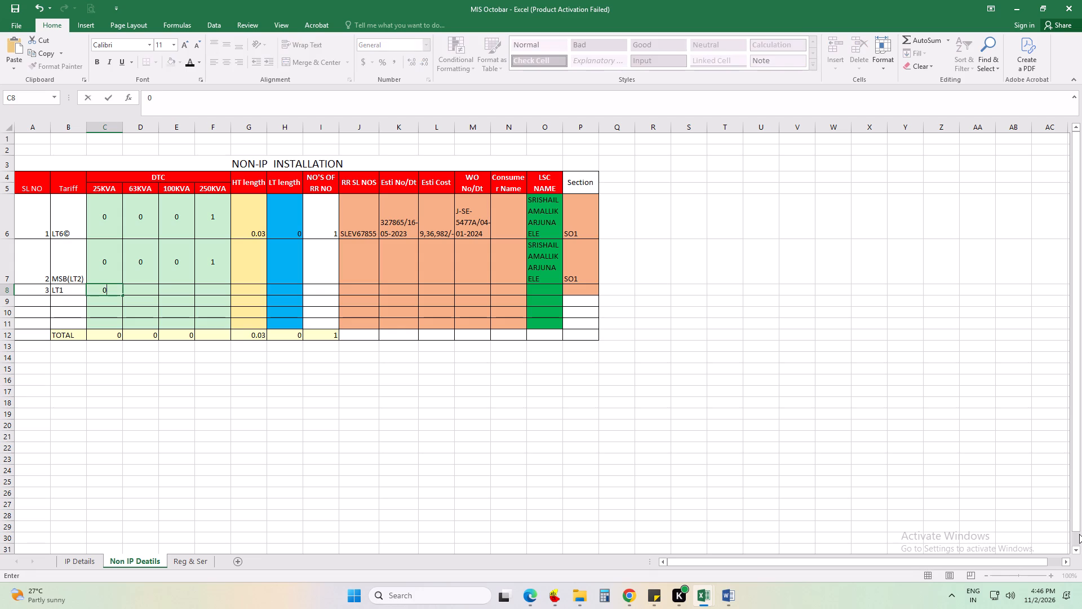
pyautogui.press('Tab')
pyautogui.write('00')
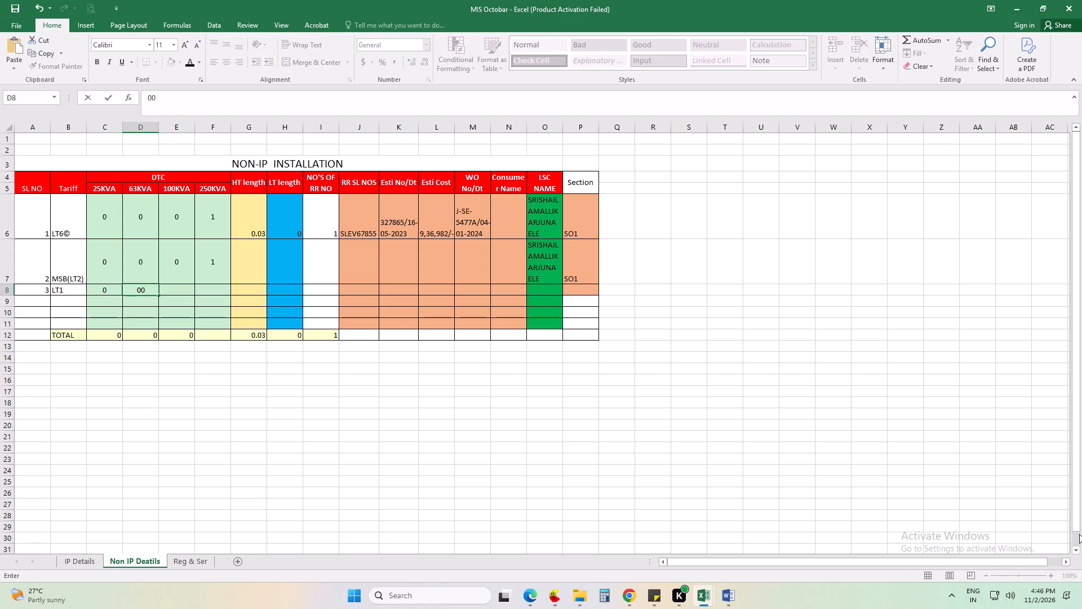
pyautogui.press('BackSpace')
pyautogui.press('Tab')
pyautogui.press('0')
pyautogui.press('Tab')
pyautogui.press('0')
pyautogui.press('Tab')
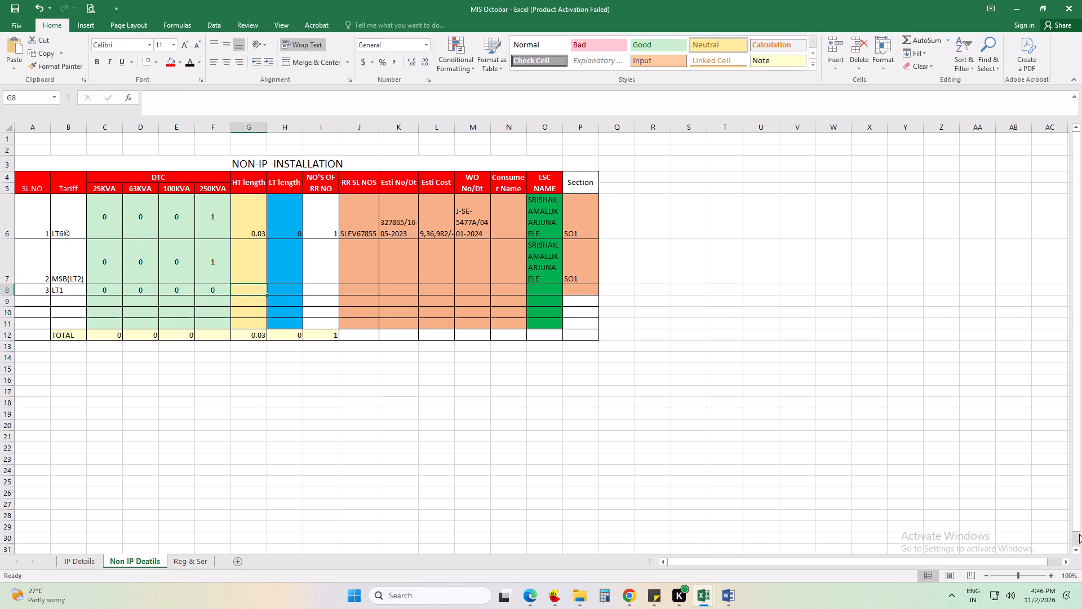
# Enter 0 as the HT length and 0.30 as the LT length for SL NO 3.
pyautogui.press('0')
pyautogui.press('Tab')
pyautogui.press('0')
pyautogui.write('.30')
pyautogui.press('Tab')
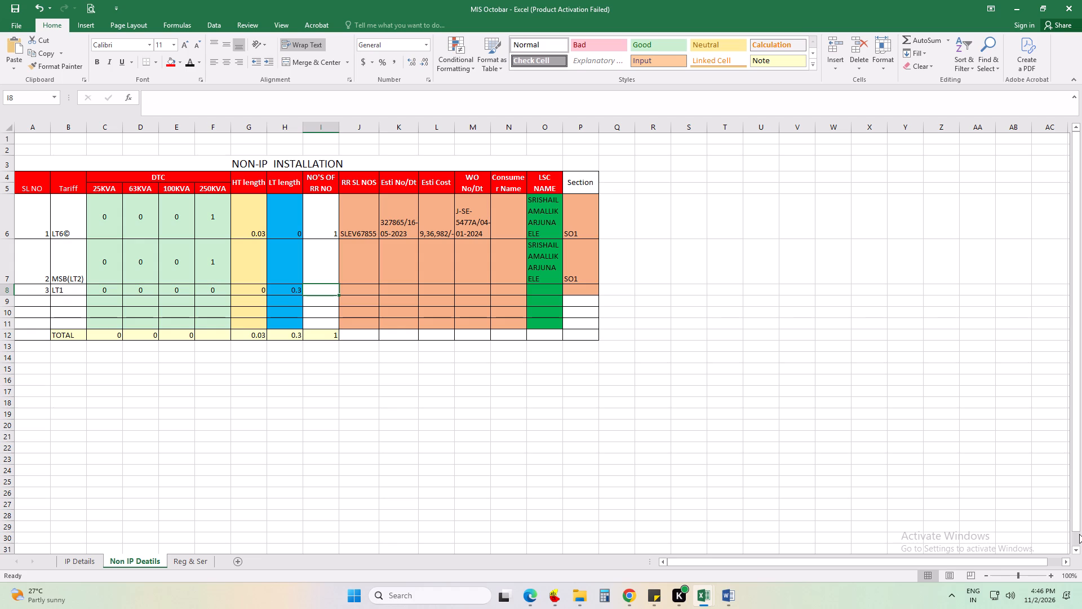
# Enter 5 as the NO'S OF RR NO for SL NO 3.
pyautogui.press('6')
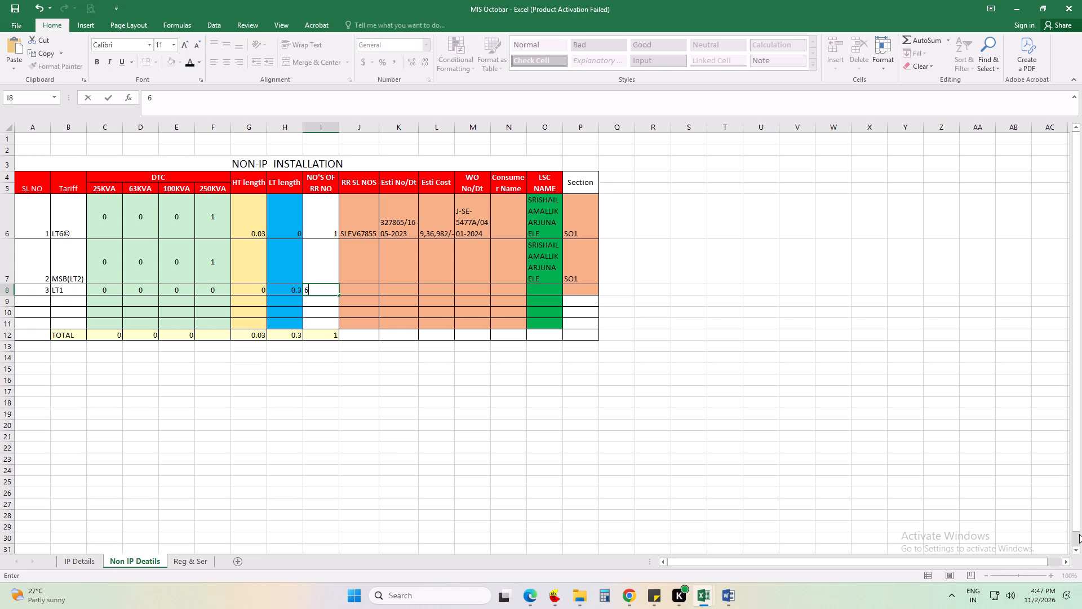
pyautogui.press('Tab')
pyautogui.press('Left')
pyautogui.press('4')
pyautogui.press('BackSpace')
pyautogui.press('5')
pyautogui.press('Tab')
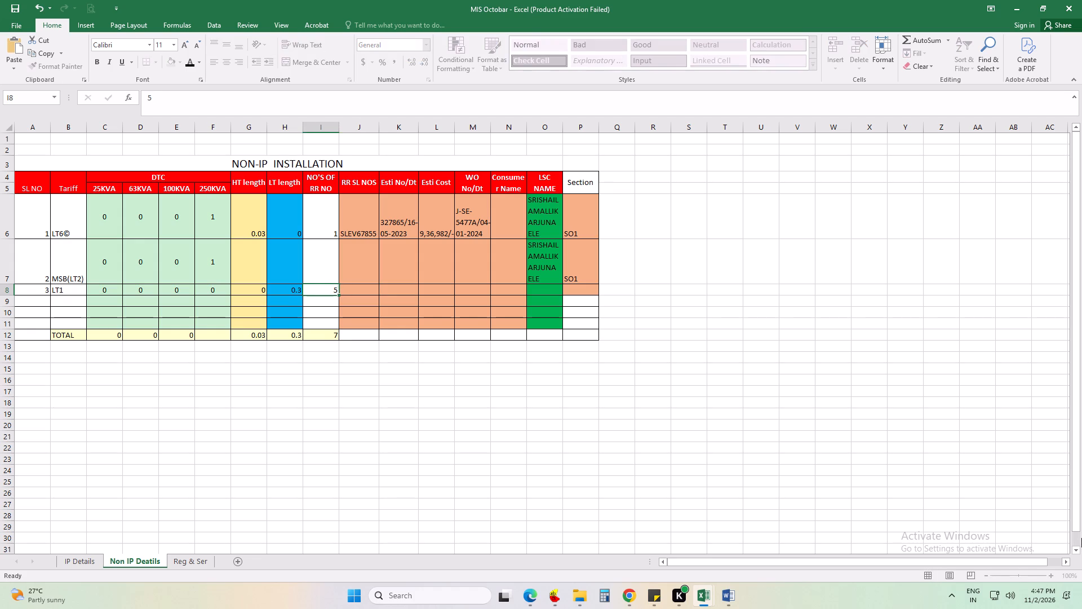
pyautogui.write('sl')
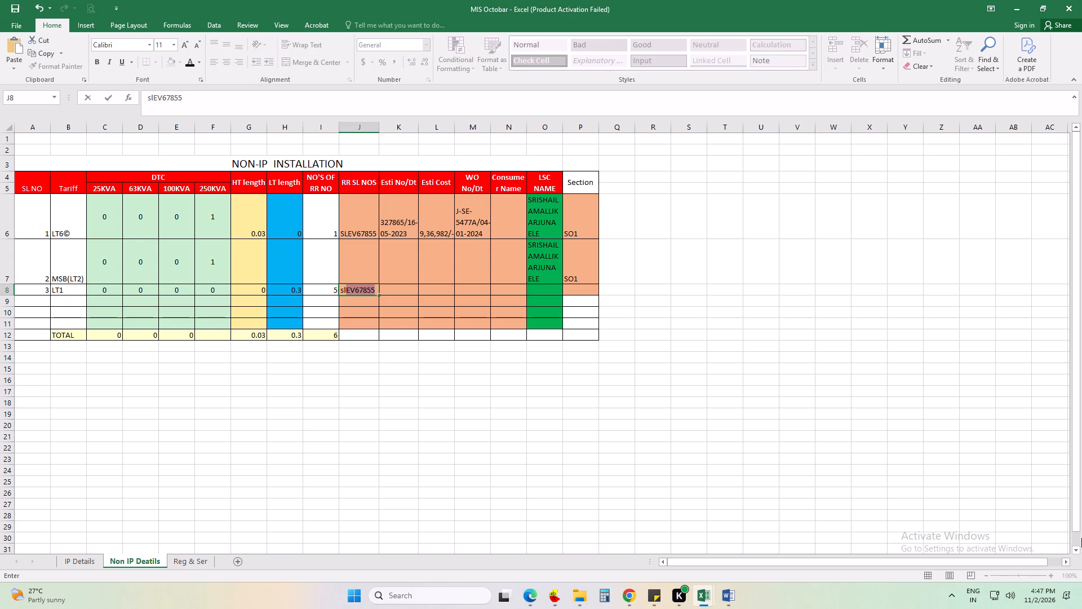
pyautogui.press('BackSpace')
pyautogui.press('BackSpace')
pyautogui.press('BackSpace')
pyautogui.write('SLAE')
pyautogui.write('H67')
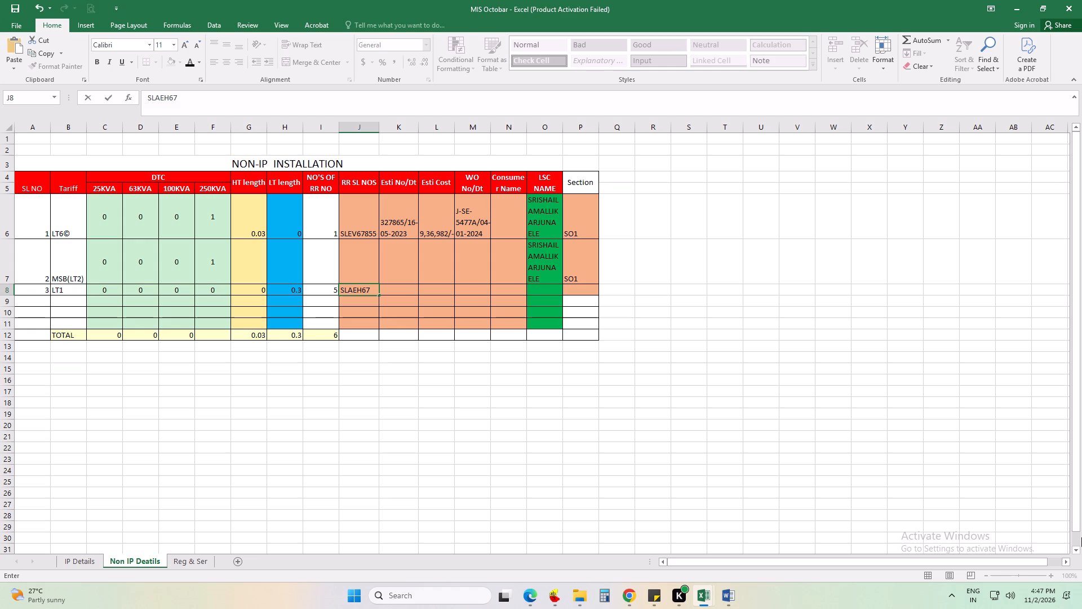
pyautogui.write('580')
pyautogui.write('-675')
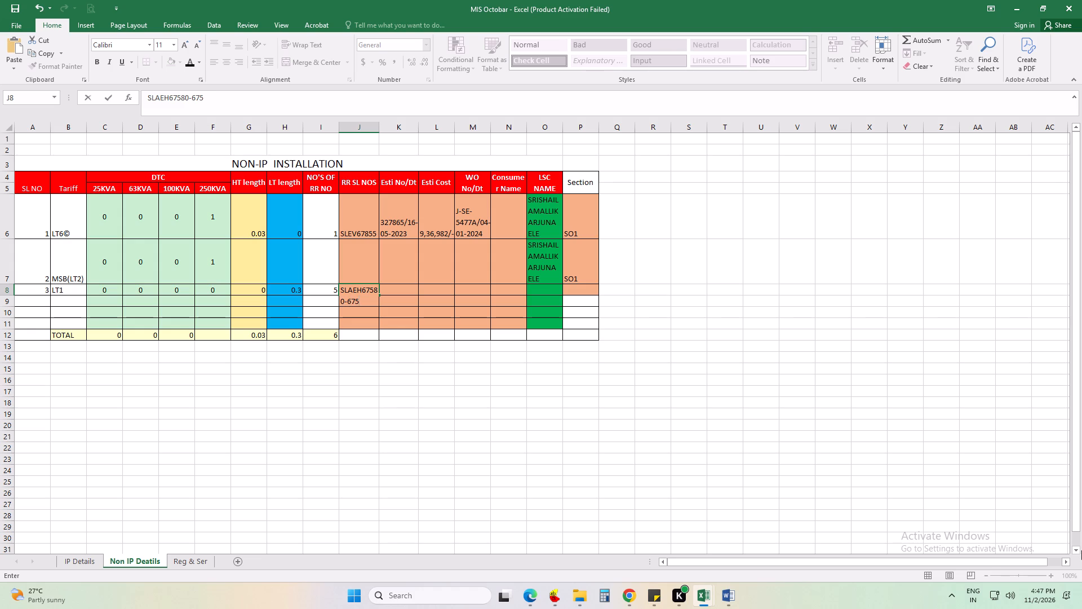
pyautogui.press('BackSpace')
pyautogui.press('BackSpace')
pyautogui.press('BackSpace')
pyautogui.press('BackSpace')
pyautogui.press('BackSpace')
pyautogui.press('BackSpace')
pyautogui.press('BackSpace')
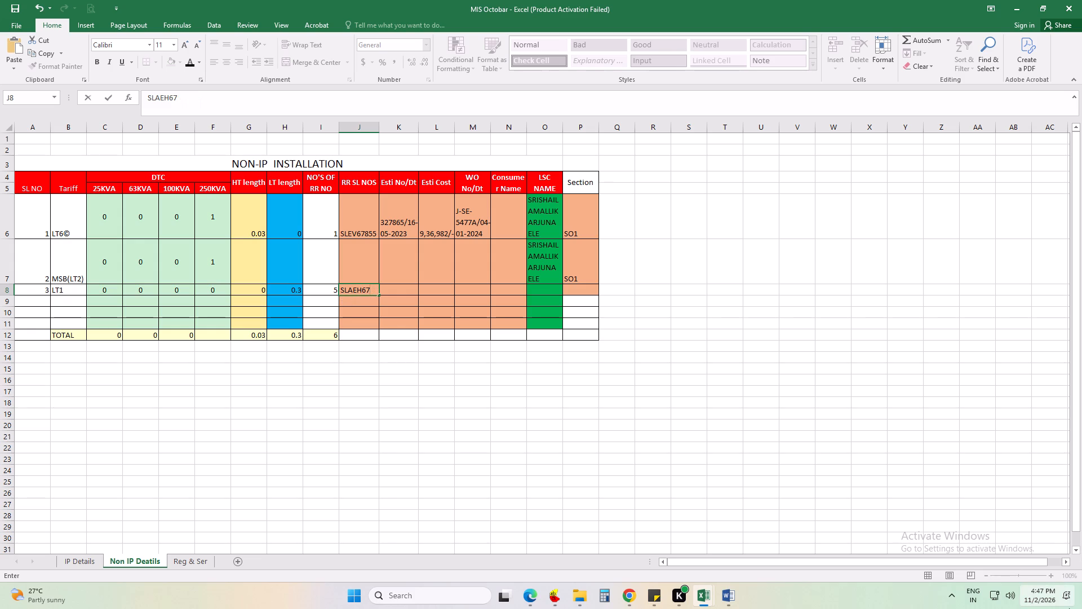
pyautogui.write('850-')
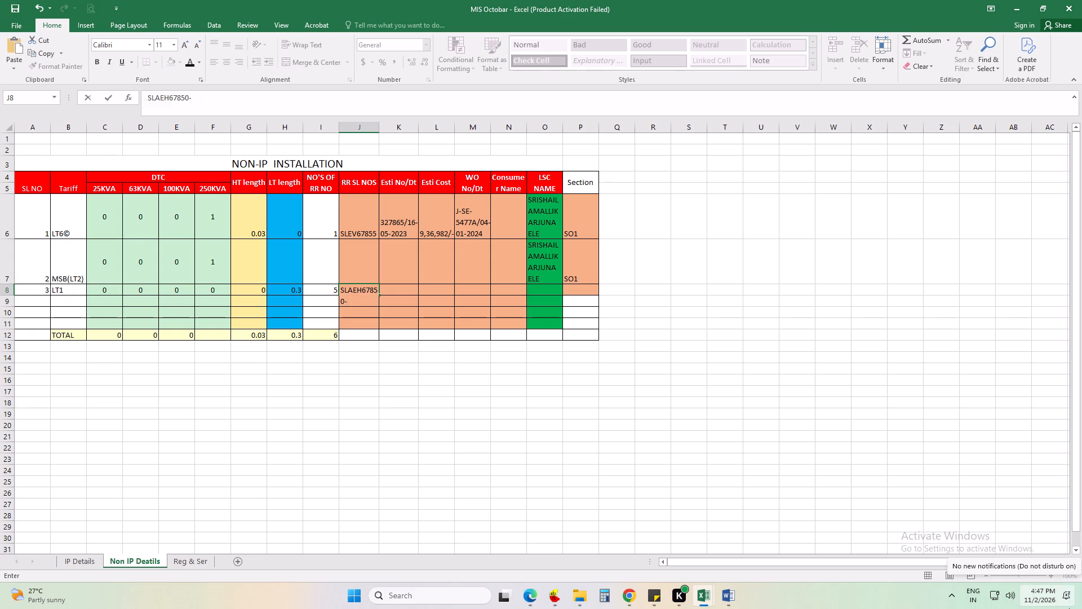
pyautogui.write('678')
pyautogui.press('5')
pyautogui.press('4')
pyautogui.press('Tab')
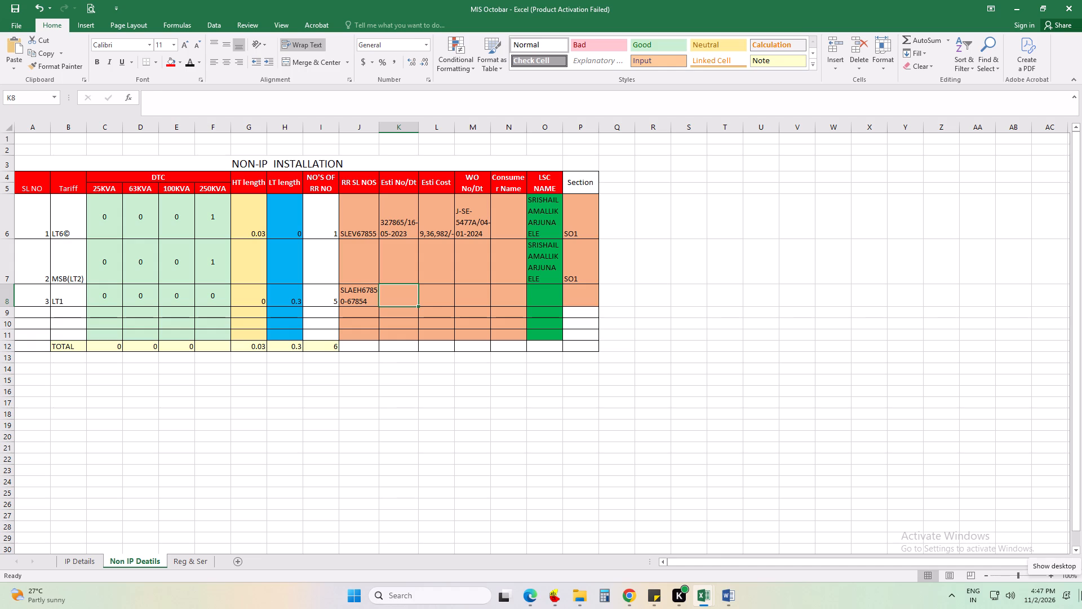
# Enter 465623/07-08-2026 as the Esti No/Dt and 58,254/- as the Esti Cost for SL NO 3.
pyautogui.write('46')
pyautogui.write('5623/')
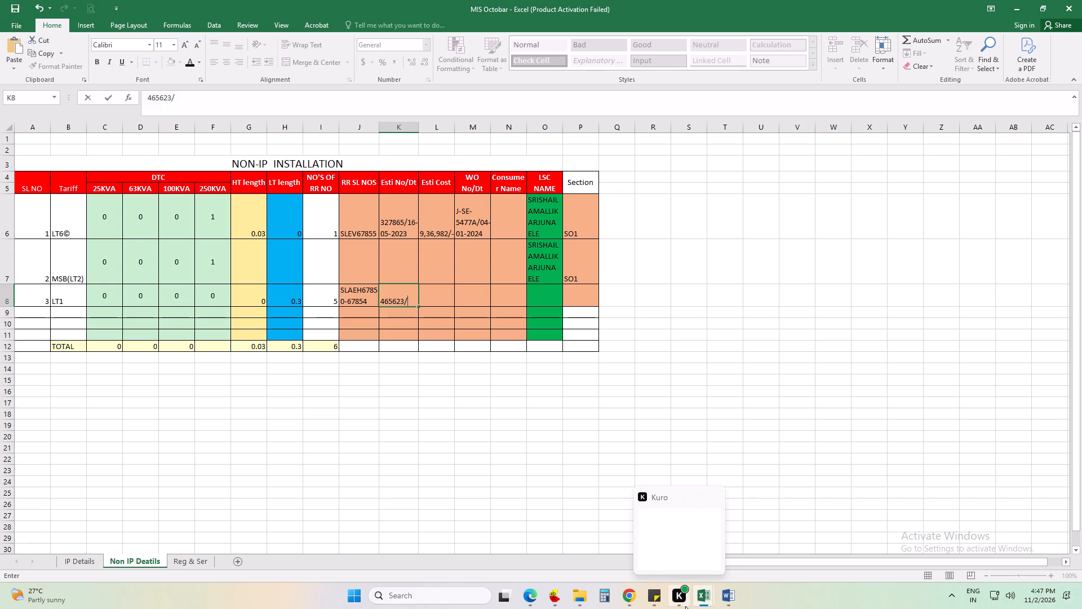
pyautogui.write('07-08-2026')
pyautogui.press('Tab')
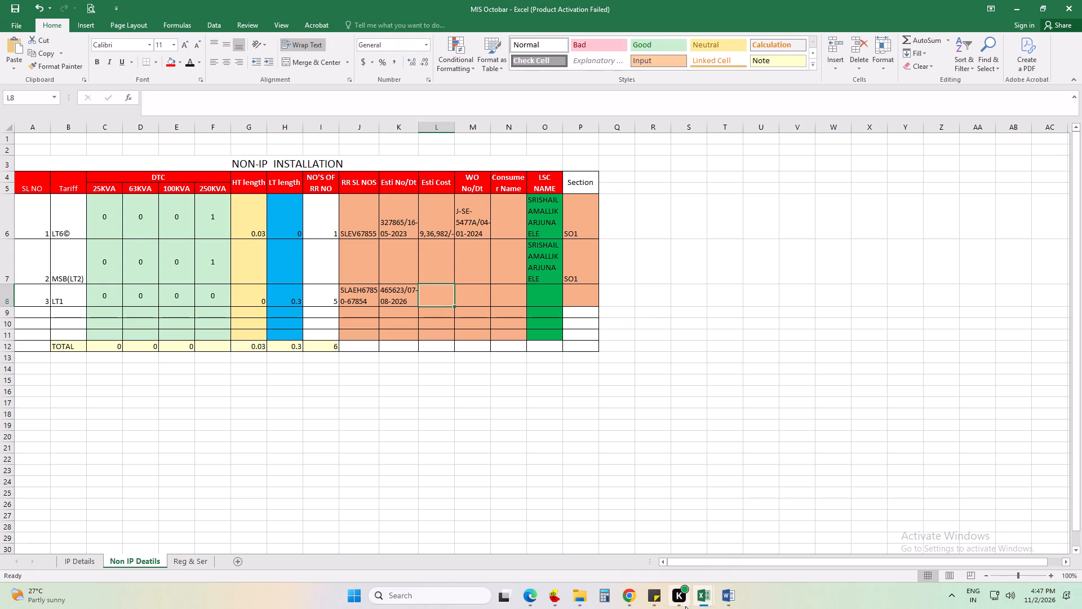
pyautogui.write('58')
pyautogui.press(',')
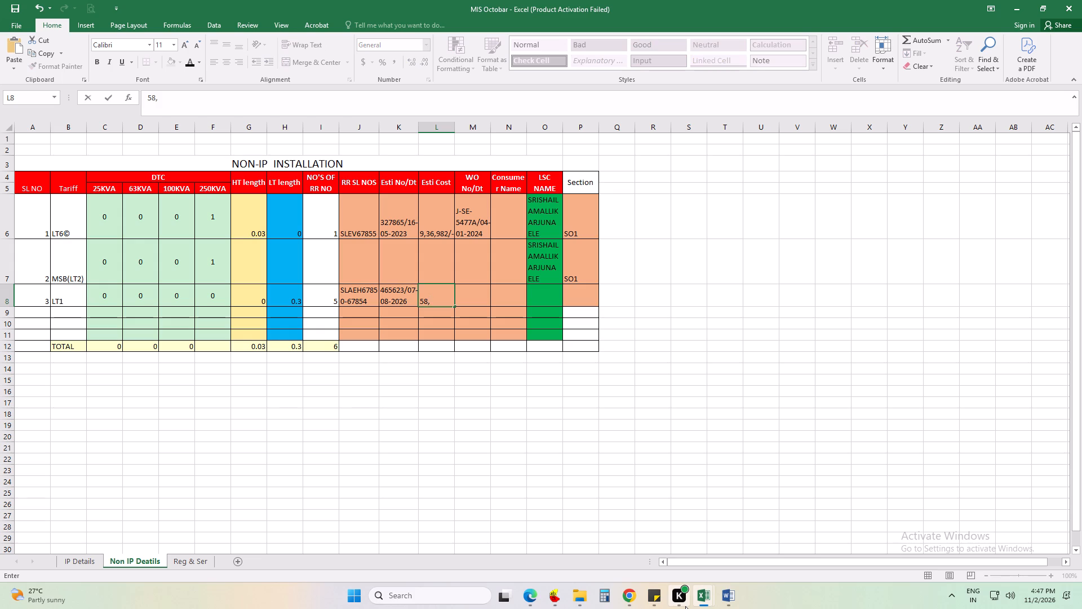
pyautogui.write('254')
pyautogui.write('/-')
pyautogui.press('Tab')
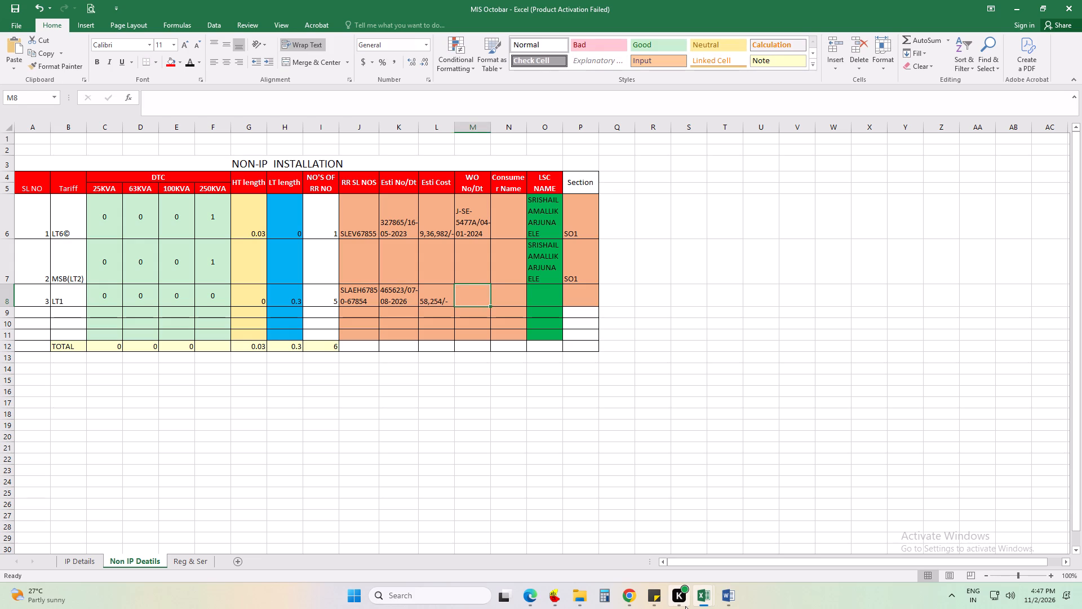
# Enter MSC12162/17-08-2026 as the WO No/Dt for SL NO 3.
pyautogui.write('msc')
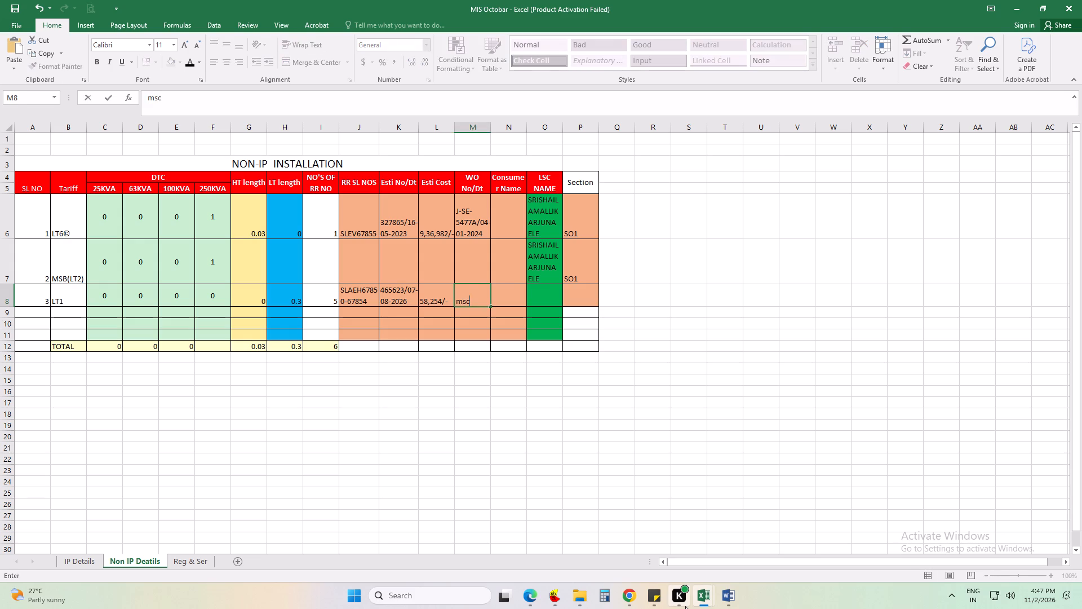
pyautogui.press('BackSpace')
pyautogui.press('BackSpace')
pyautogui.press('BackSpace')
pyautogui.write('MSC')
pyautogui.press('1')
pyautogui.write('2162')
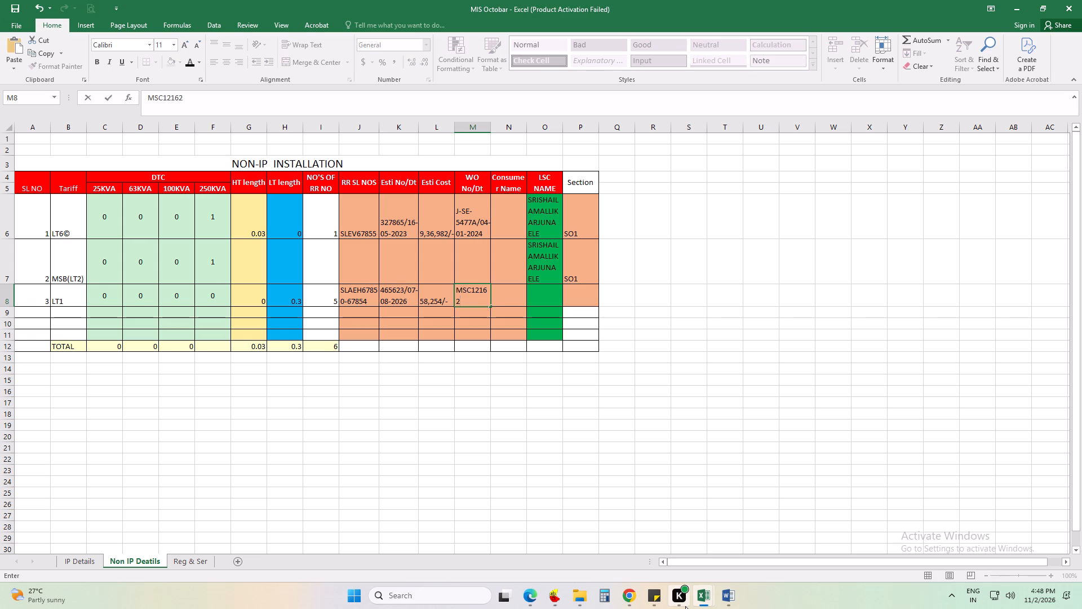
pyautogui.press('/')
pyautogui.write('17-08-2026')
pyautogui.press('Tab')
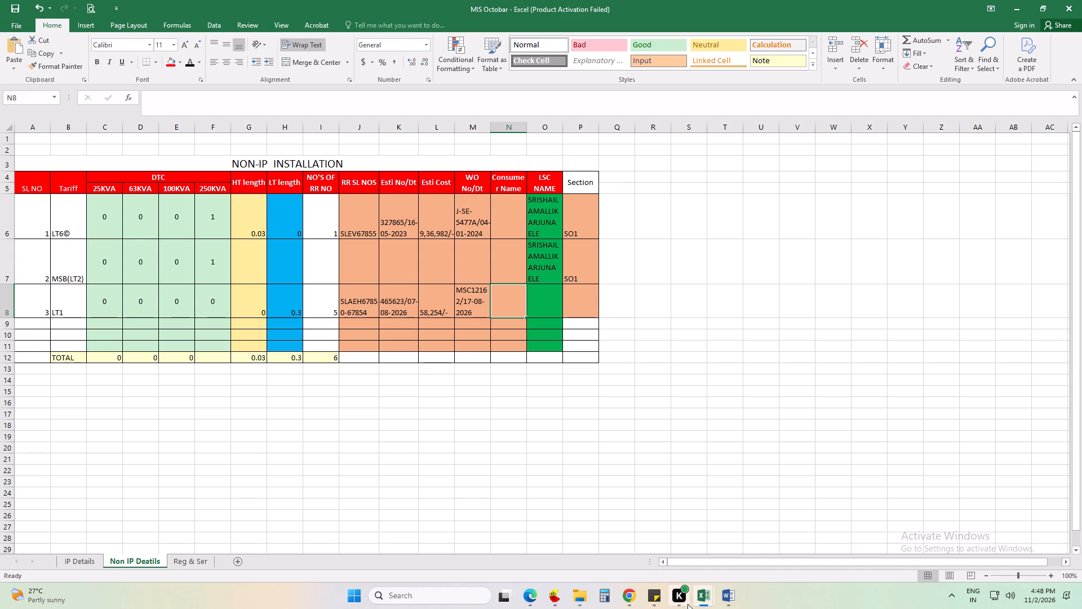
# Enter the consumer's name with the S/o parent's name for SL NO 3 and save the workbook.
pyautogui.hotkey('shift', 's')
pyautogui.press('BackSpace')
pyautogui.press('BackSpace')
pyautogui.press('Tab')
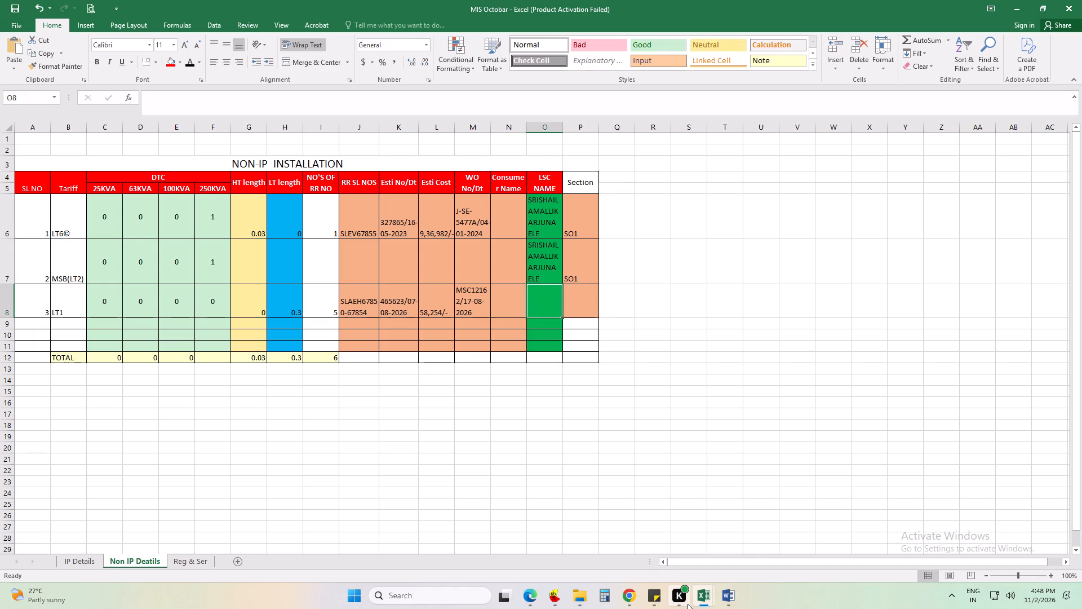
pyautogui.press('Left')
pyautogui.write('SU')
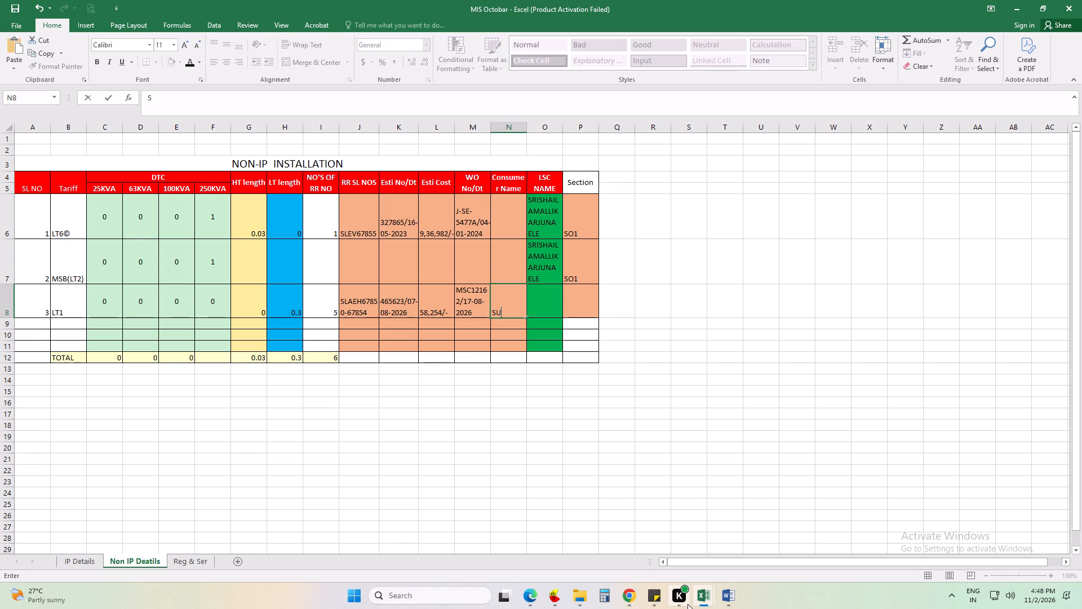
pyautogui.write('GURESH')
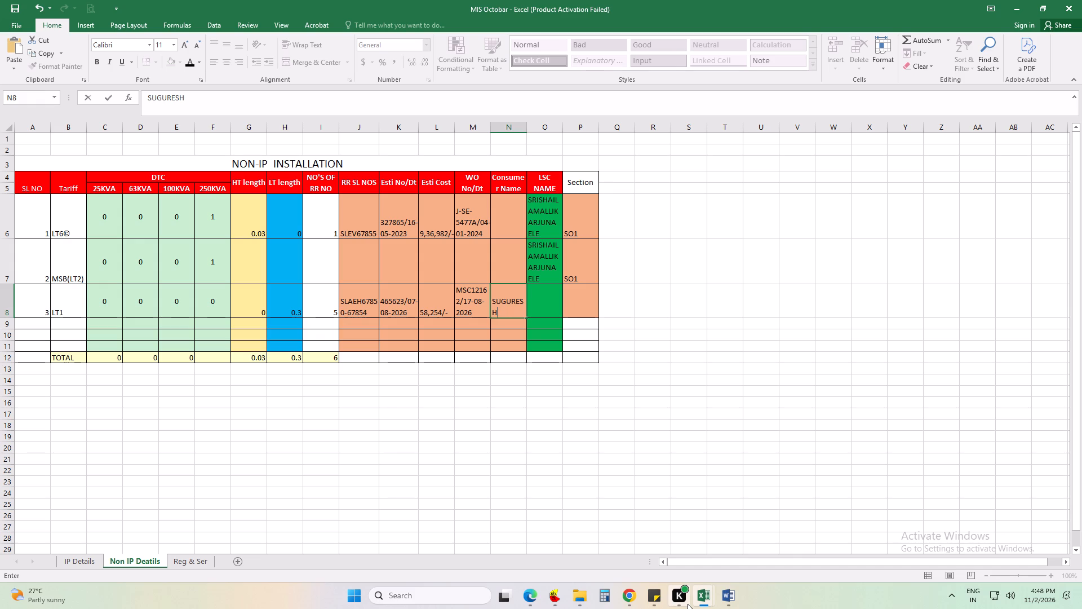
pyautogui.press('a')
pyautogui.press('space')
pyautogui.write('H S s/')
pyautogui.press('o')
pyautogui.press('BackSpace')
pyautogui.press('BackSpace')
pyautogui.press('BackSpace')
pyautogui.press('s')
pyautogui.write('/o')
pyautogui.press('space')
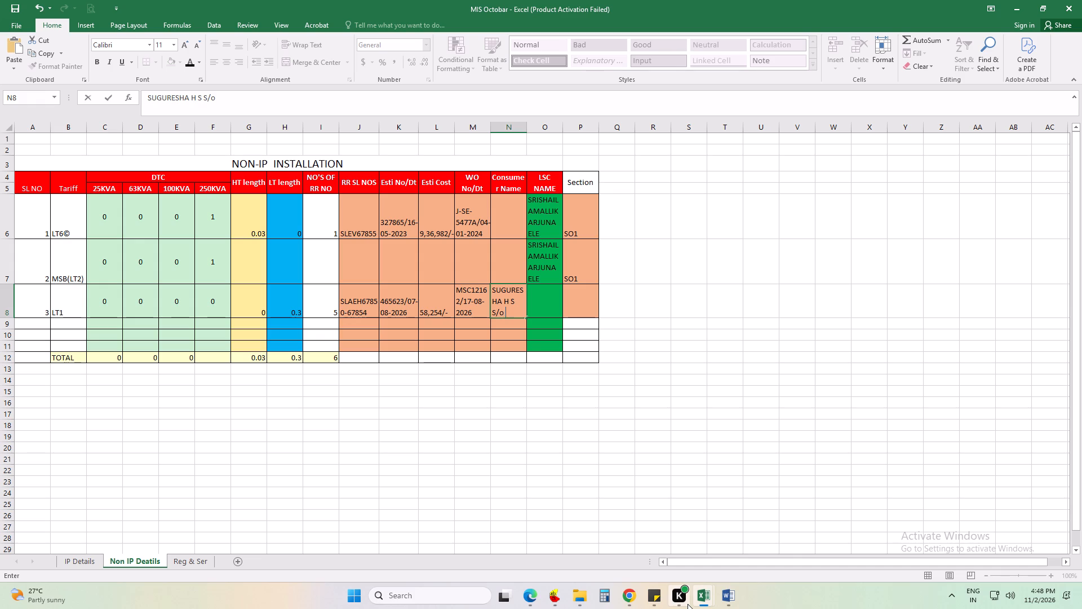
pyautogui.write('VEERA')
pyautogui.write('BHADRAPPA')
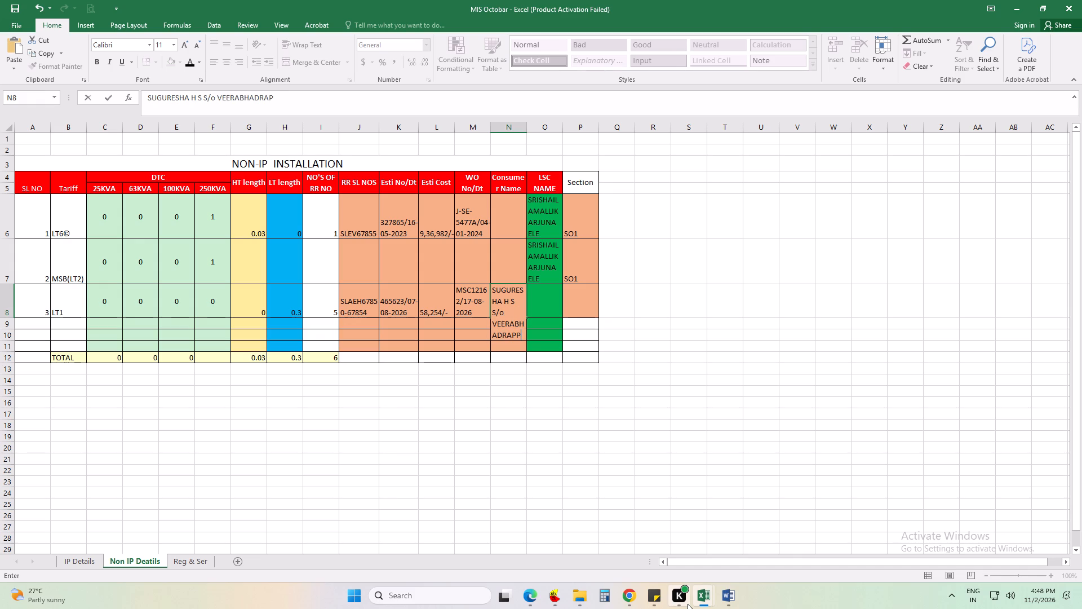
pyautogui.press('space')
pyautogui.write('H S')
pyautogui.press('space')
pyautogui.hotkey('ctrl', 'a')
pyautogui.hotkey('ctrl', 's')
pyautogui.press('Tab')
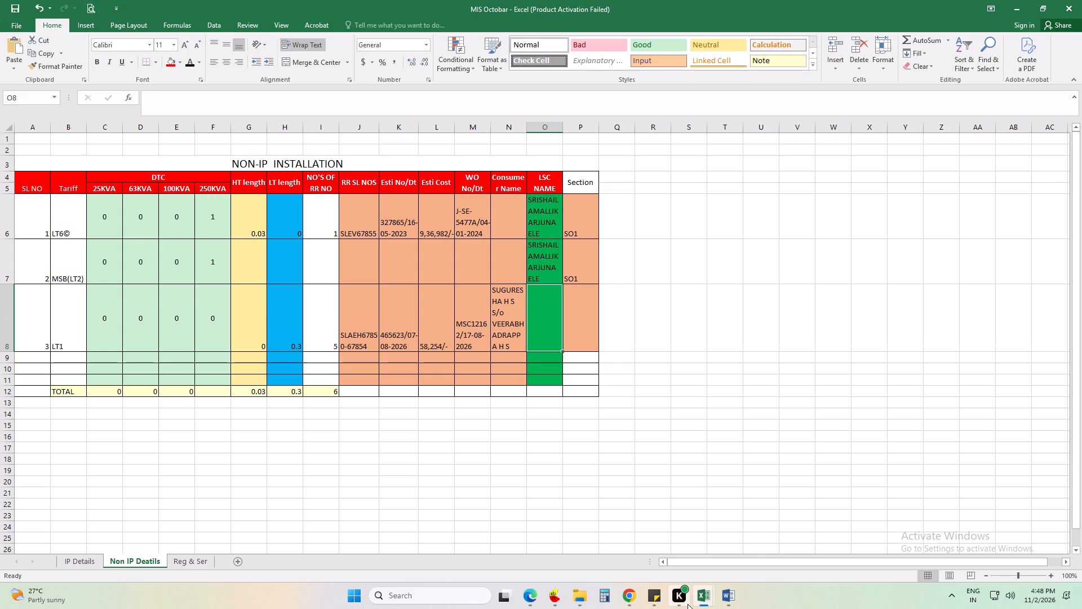
# Enter R K ELE as the LSC NAME for SL NO 3 and fill its Section with SO1 from the row above.
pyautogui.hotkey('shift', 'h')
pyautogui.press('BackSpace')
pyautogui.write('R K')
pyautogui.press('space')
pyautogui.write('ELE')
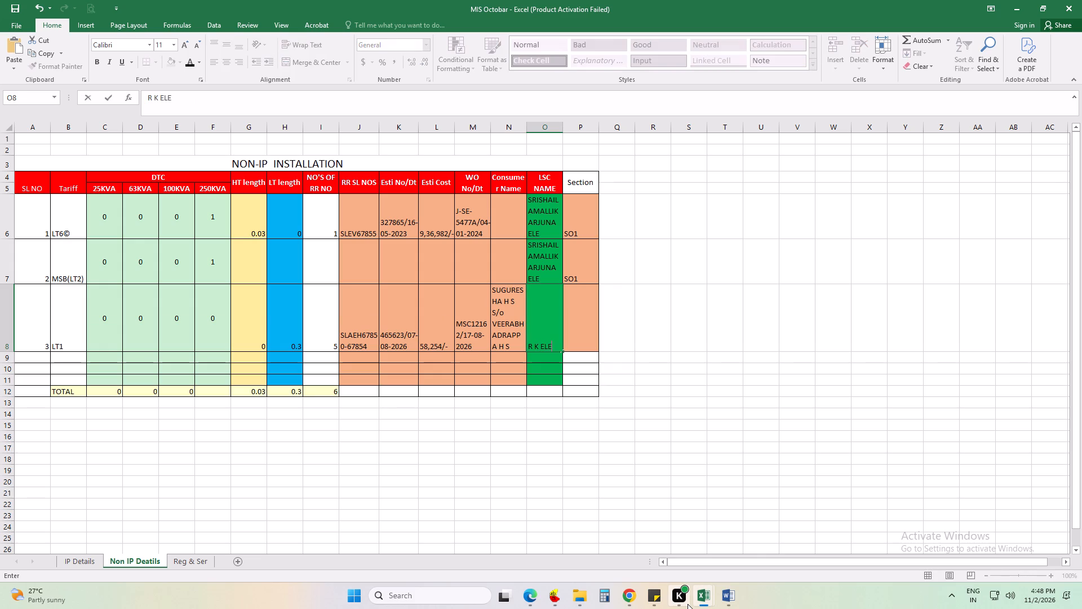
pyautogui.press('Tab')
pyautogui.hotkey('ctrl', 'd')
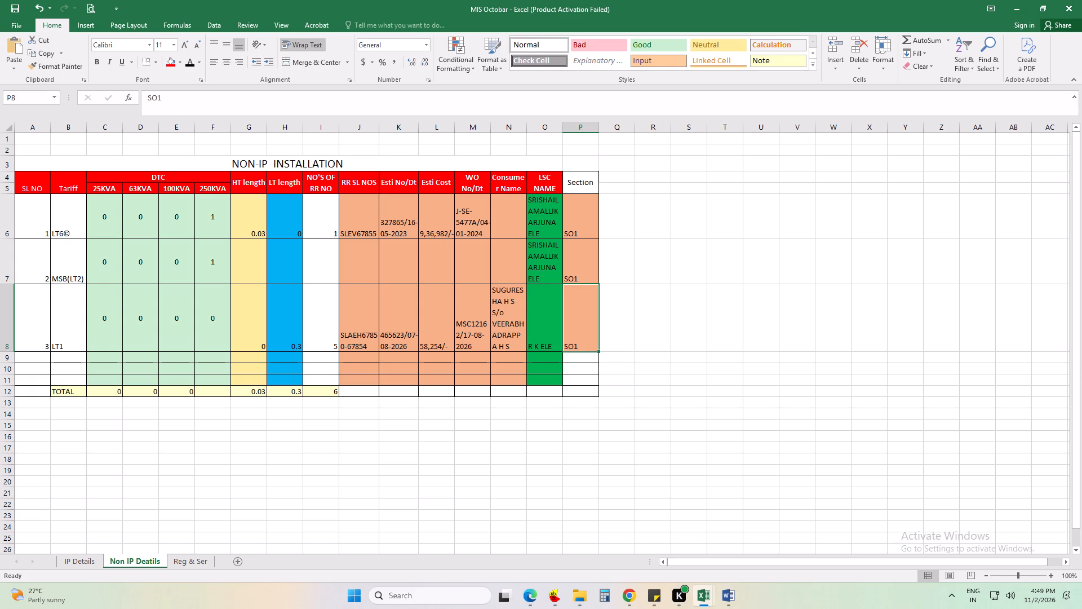
# On the IP Details sheet, fill the first With DTC row's counts with 1 for 25KVA and 0 for 63KVA and 100KVA.
pyautogui.click(79, 566)
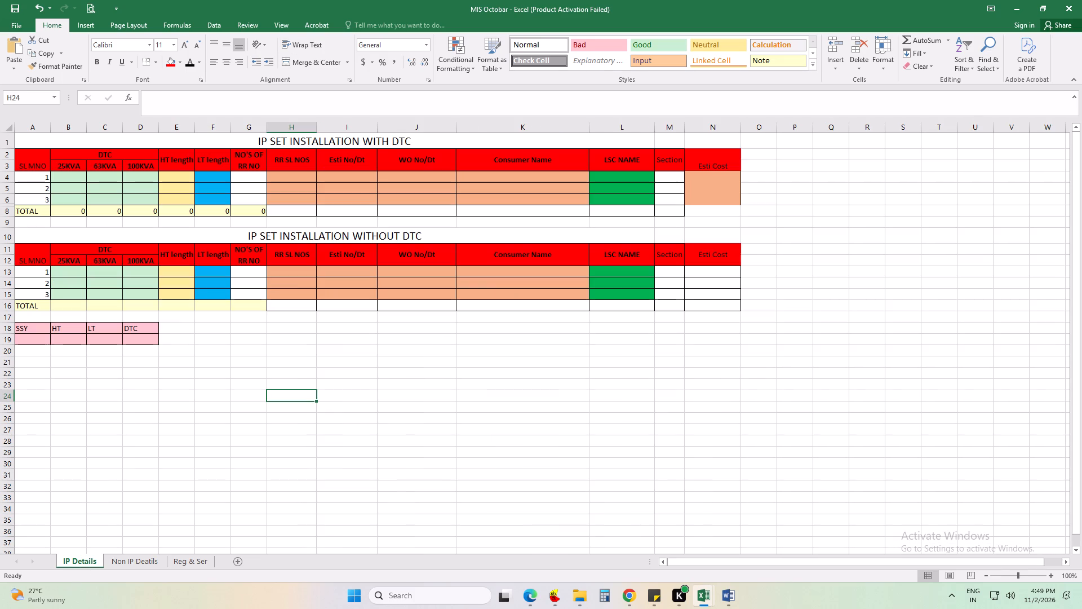
pyautogui.click(66, 178)
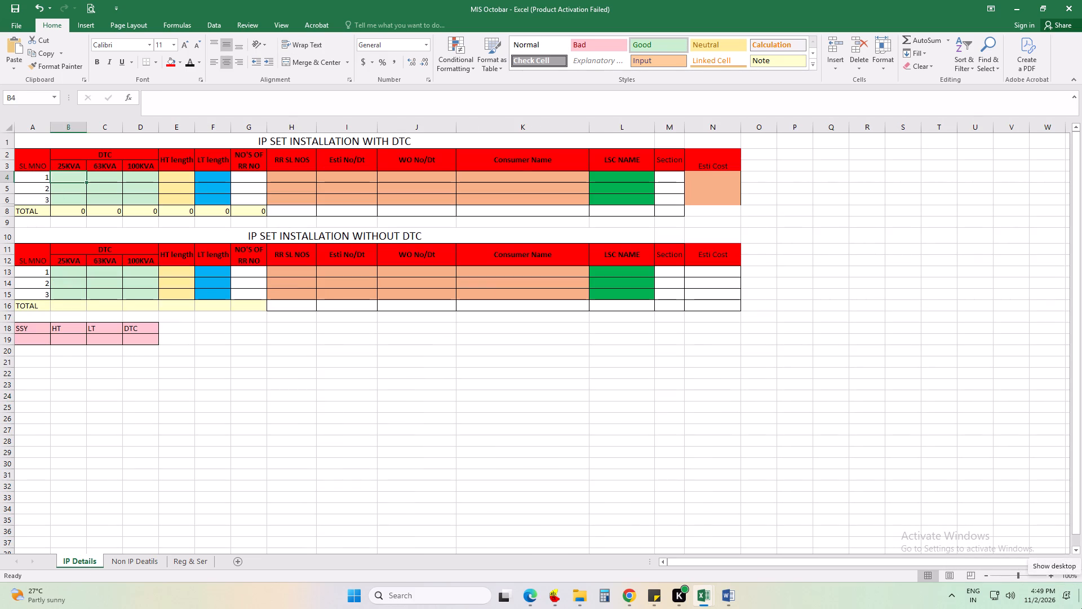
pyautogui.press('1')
pyautogui.press('Right')
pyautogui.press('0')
pyautogui.press('Right')
pyautogui.press('Right')
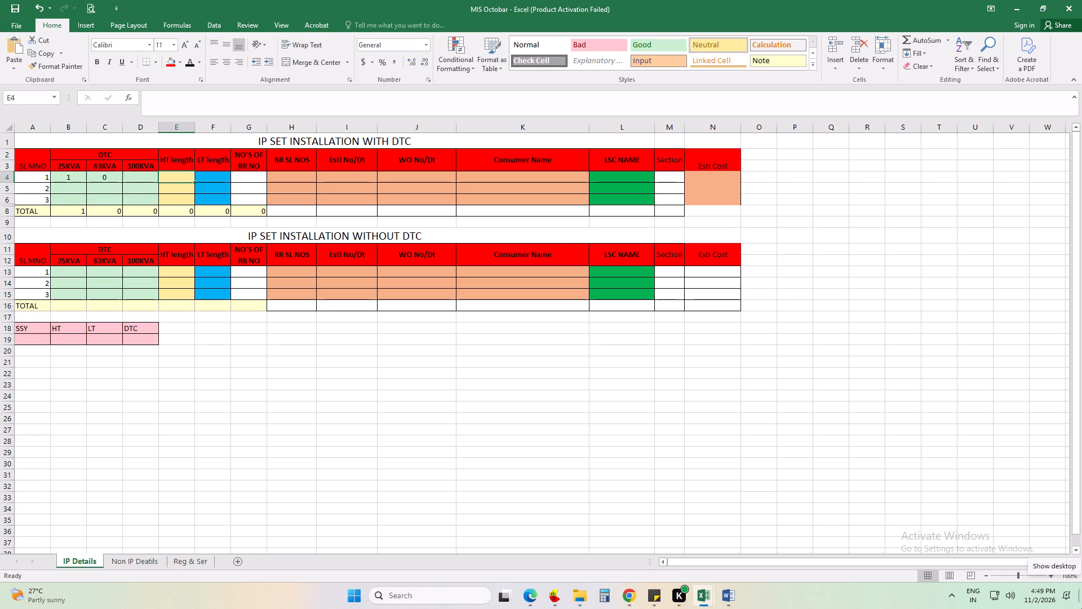
pyautogui.press('Left')
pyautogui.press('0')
pyautogui.press('Right')
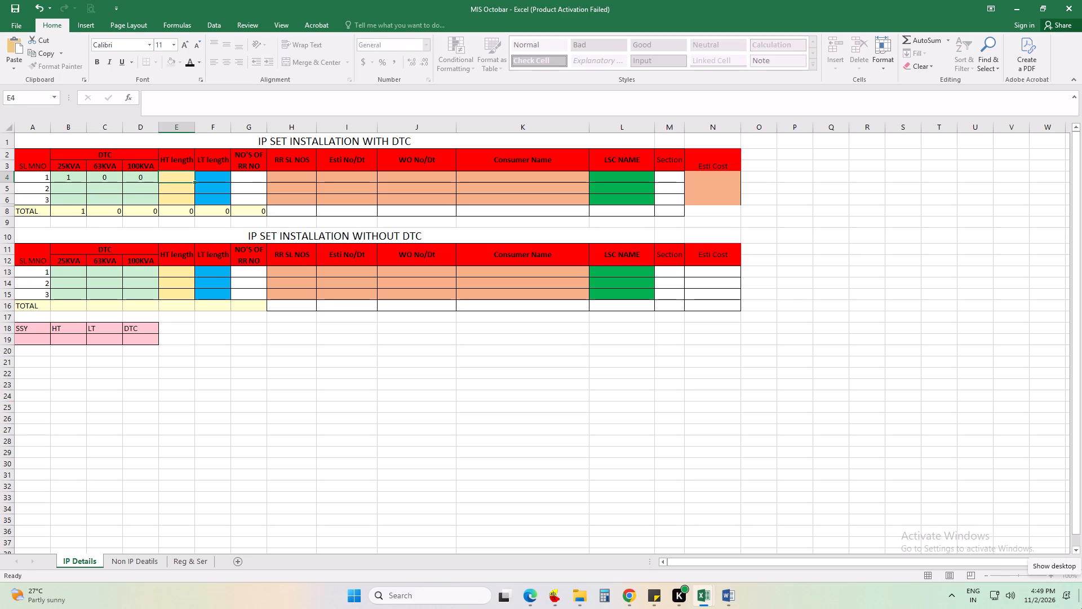
# In the first With DTC row, enter HT length 0.068, LT length 0 and NO'S OF RR NO 2.
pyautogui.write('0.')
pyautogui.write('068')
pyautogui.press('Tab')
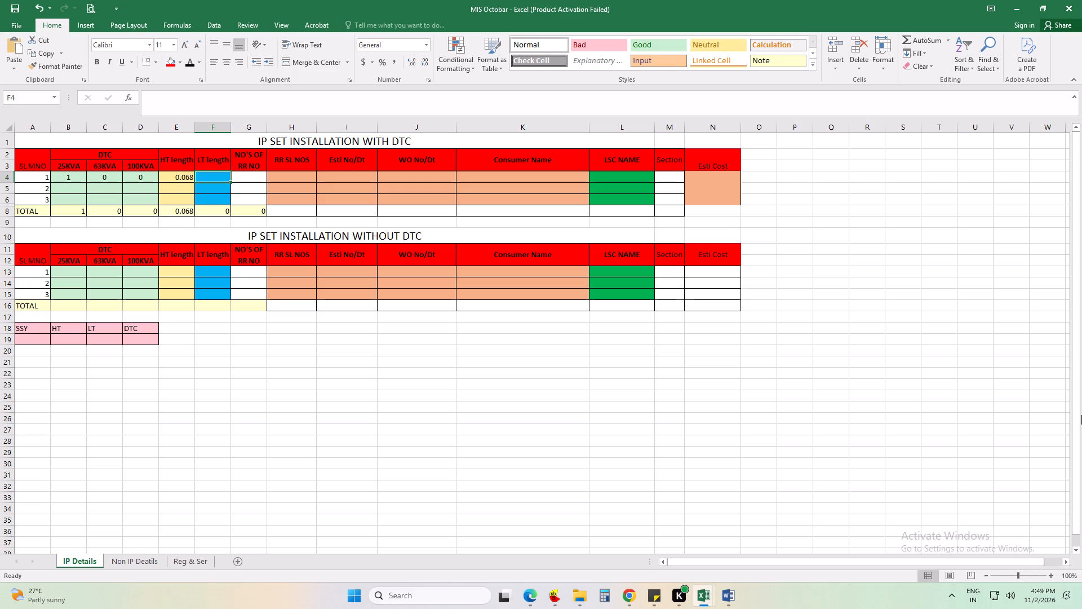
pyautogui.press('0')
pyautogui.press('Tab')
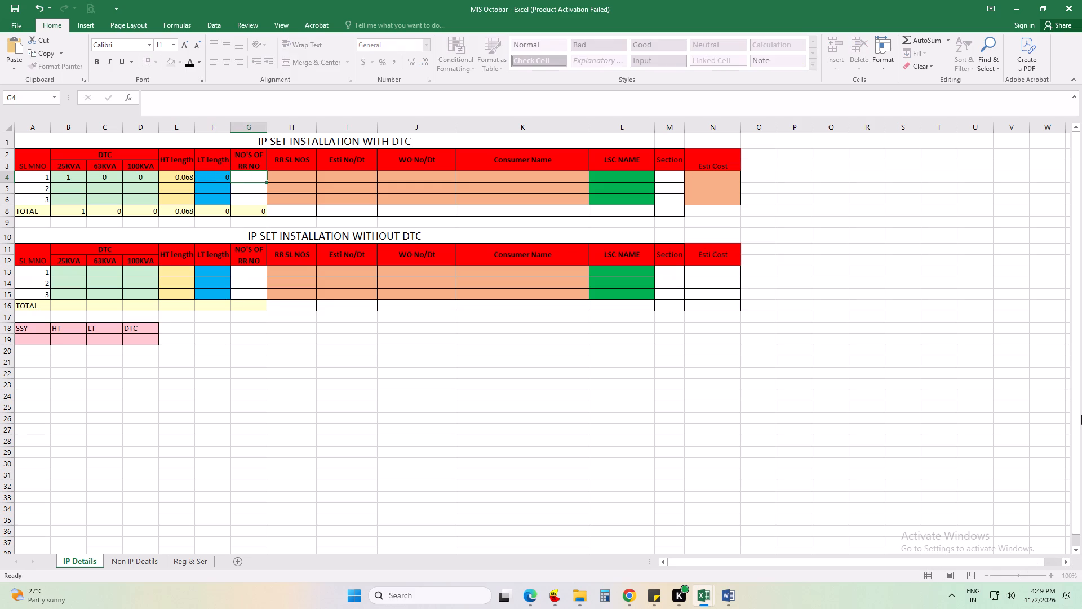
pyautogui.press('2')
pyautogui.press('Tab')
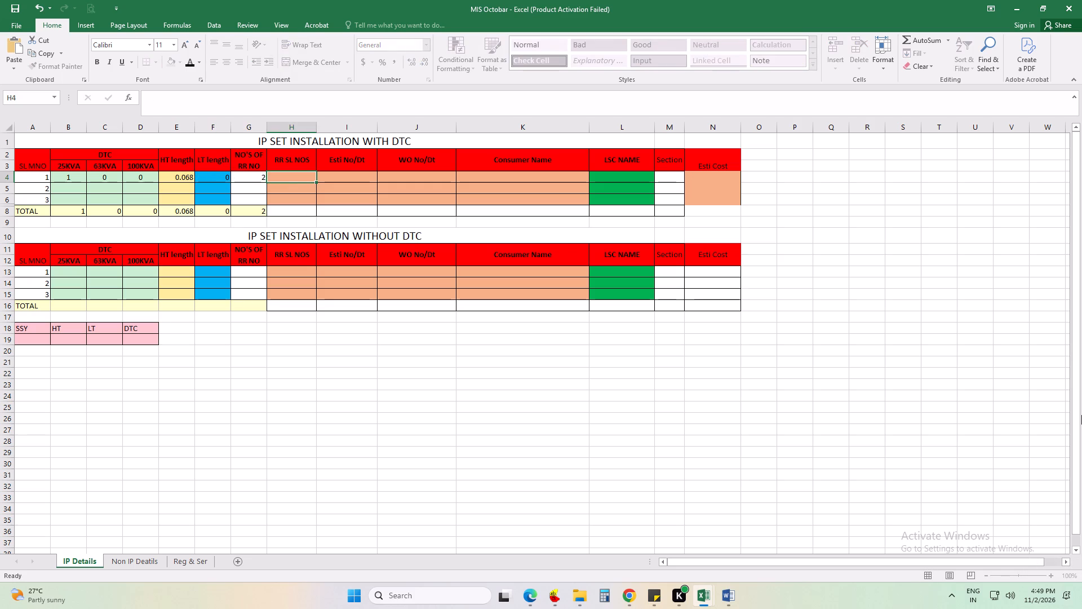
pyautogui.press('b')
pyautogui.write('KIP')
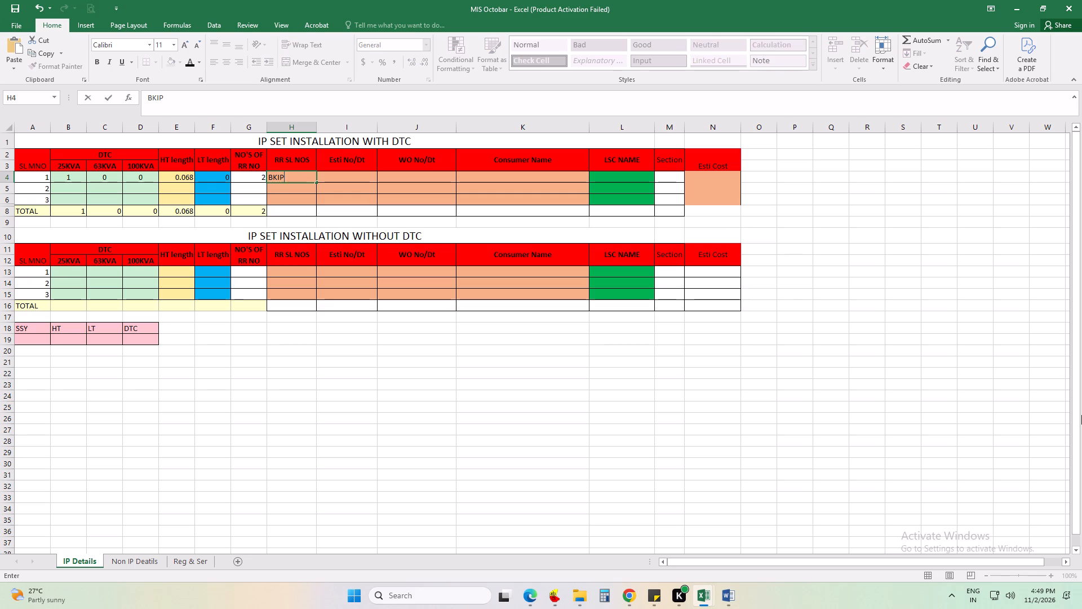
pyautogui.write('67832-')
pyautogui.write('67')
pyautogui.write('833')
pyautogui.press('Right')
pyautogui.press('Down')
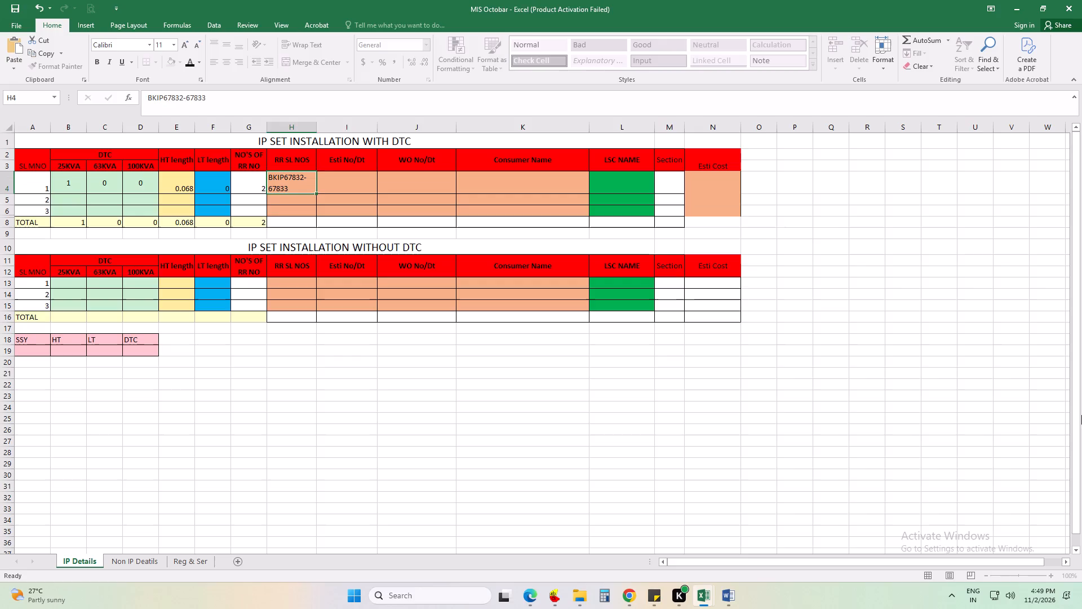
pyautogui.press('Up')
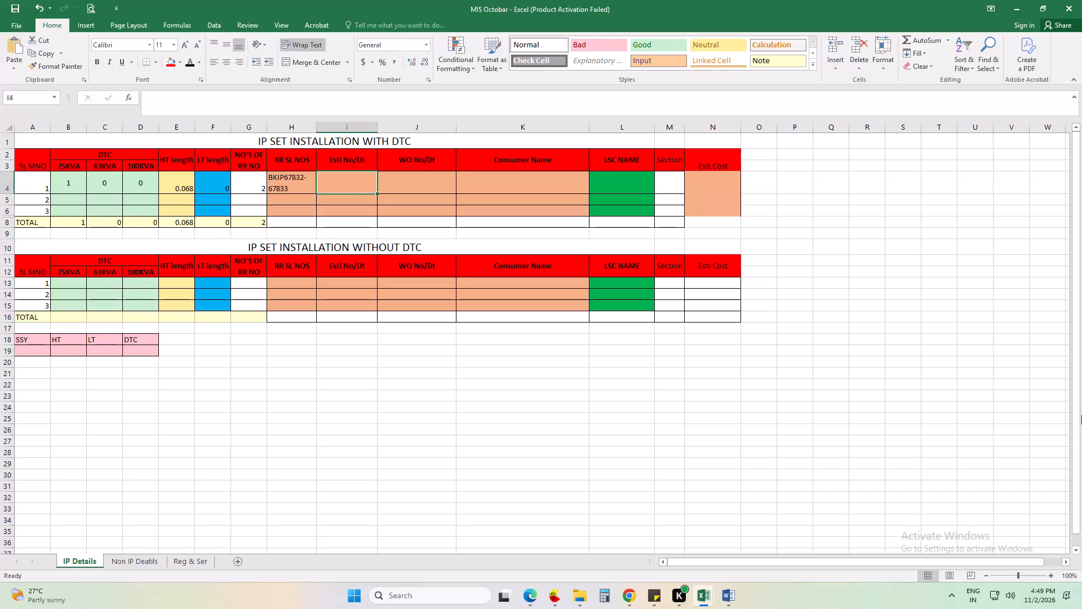
# Enter 456889/03-06-2026 as the Esti No/Dt for the first With DTC row.
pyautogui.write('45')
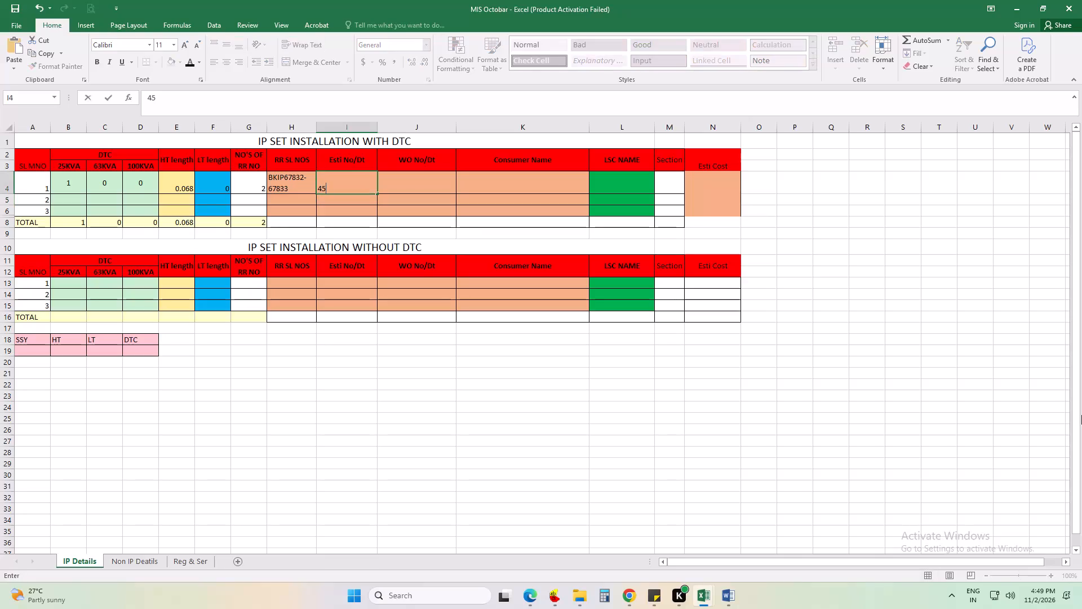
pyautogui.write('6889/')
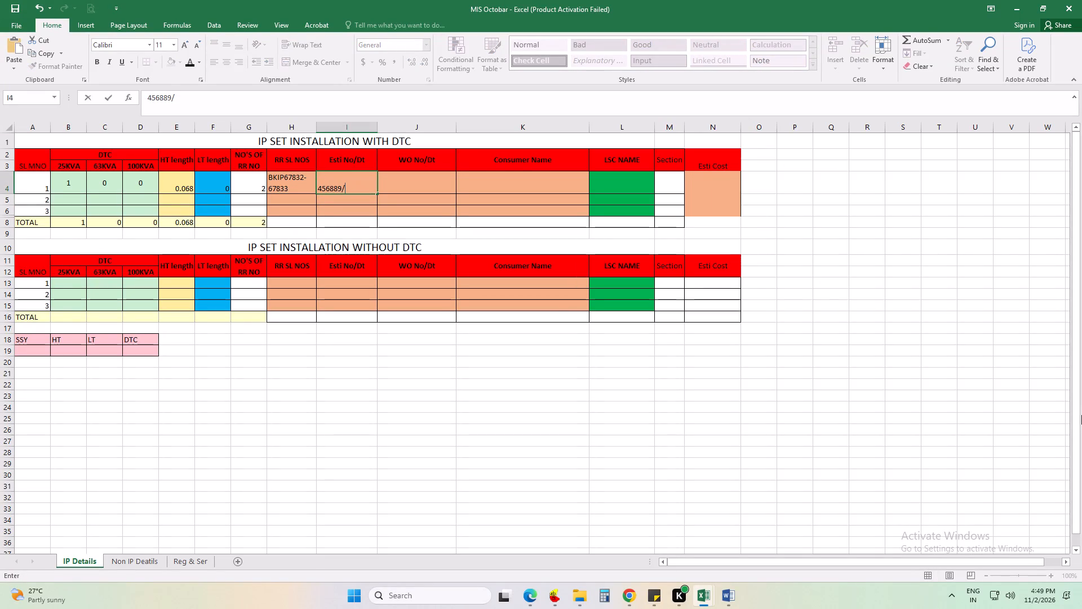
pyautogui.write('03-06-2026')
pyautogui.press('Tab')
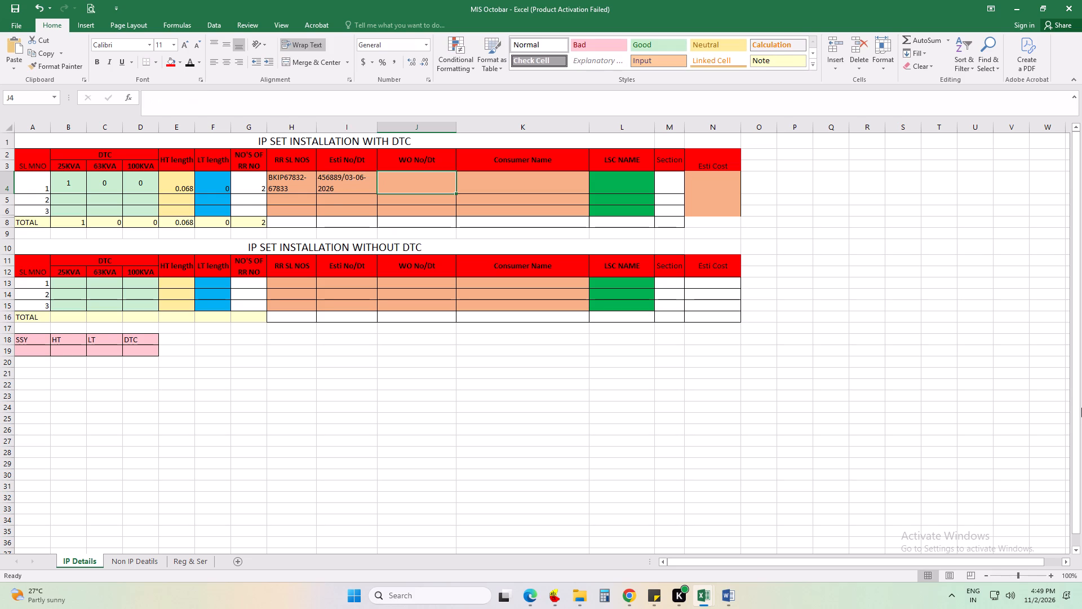
# Enter MSE-5478A/13-07-2026 as the WO No/Dt for the first With DTC row.
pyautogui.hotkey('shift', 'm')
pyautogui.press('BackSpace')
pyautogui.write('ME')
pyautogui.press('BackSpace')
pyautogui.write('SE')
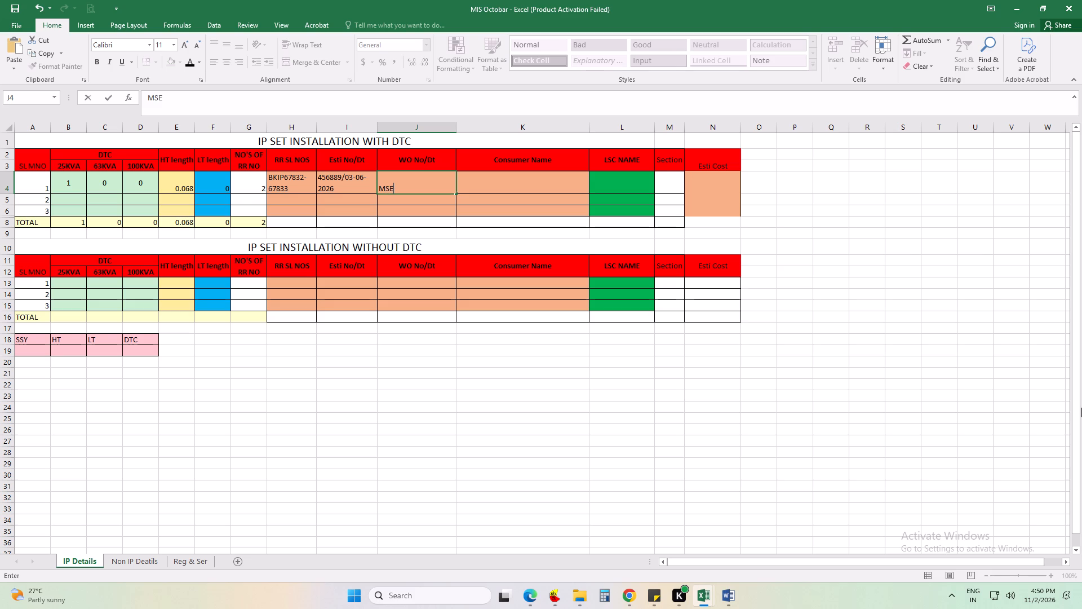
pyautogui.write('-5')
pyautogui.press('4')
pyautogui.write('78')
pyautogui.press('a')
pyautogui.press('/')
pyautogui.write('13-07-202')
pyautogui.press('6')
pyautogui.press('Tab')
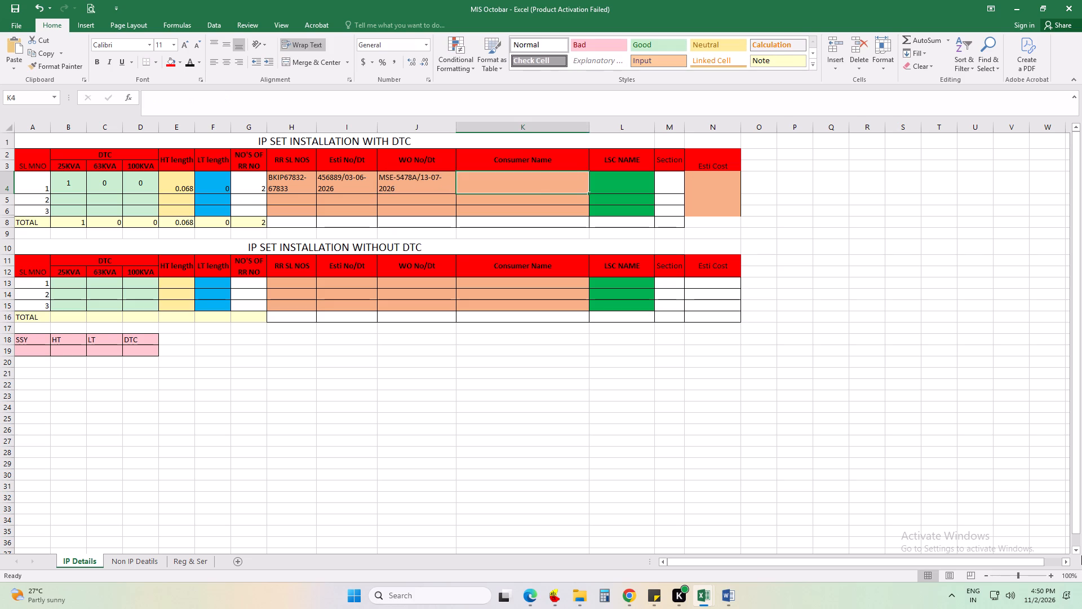
# Enter the consumer's name with the S/O parent's name for the first With DTC row.
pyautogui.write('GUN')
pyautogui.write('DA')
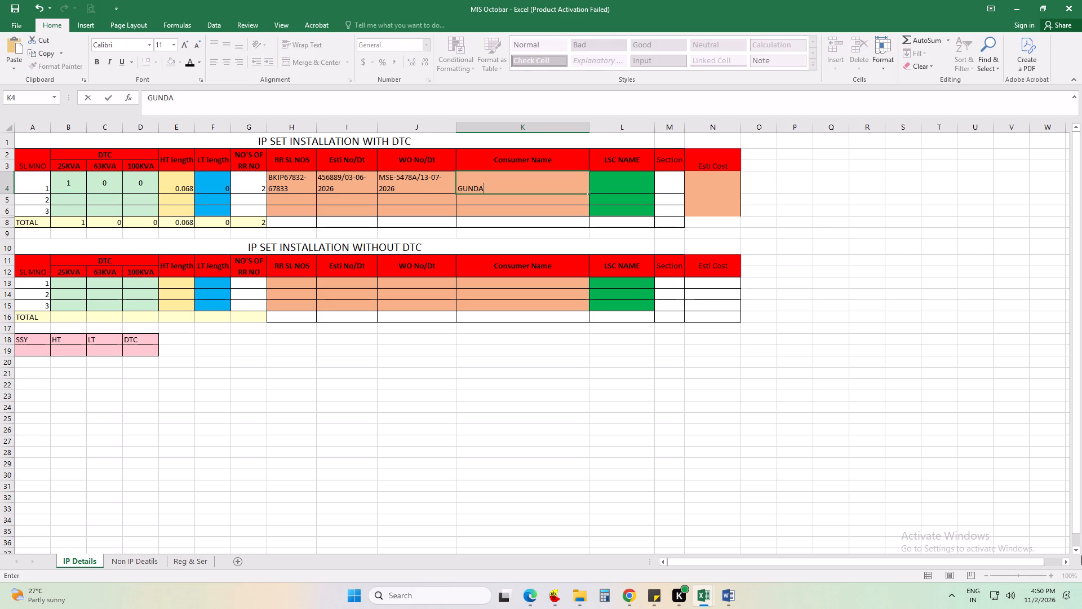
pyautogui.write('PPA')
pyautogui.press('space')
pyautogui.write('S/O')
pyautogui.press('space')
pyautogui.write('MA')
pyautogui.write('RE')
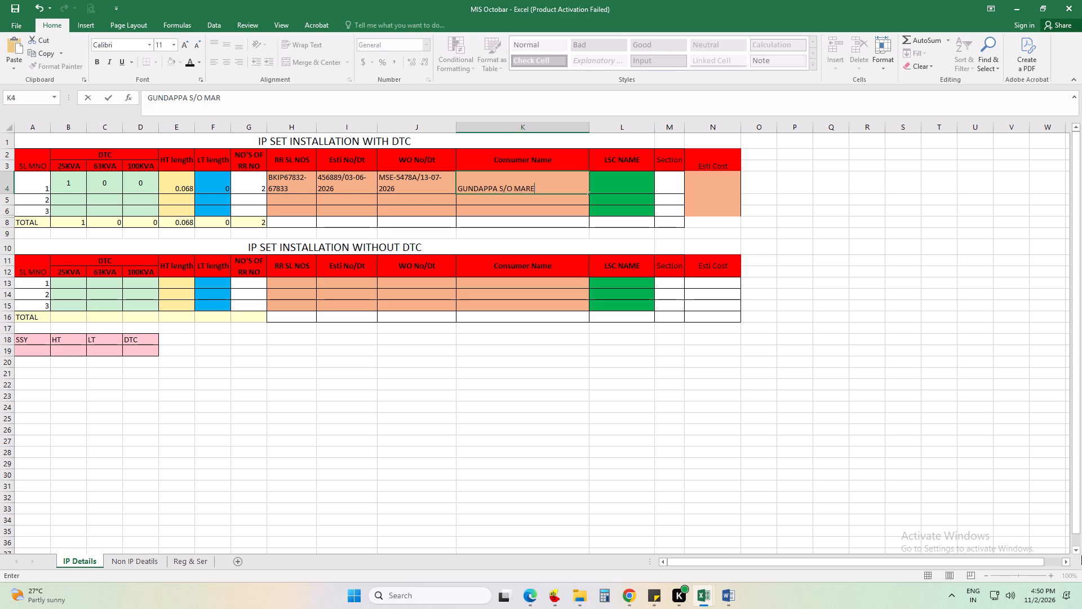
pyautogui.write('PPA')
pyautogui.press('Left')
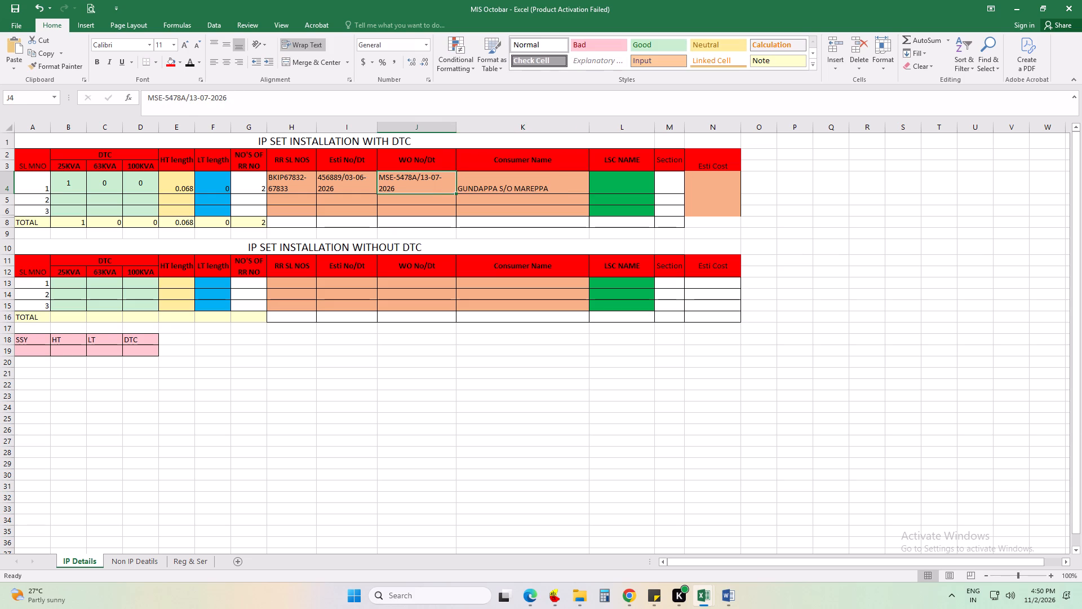
# Add the initial B after both the consumer's name and the parent's name in the Consumer Name entry.
pyautogui.doubleClick(468, 182)
pyautogui.click(487, 180)
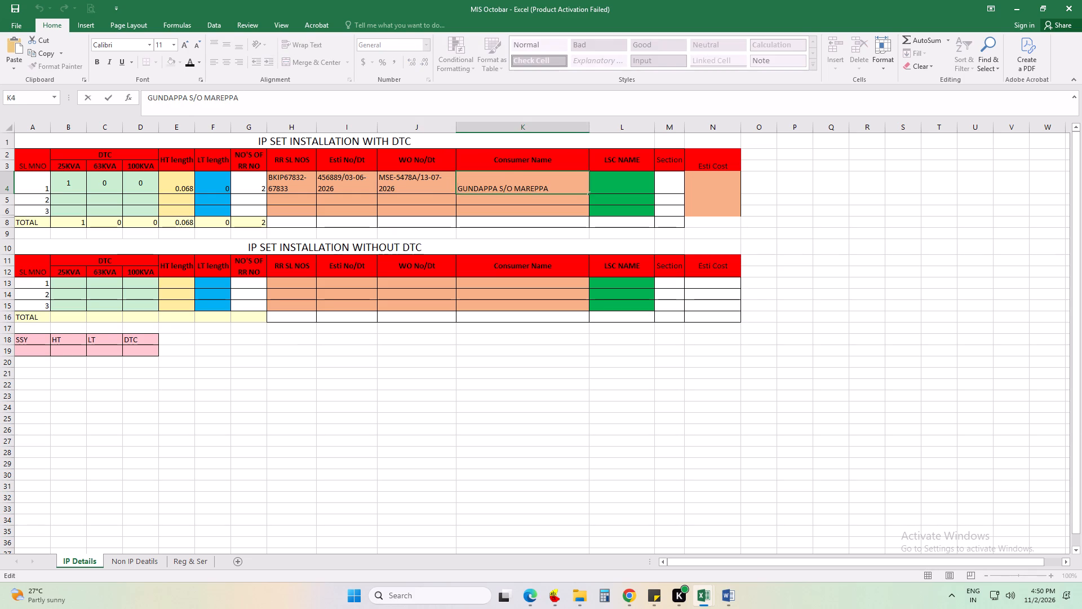
pyautogui.press('Right')
pyautogui.press('Right')
pyautogui.press('Right')
pyautogui.press('Right')
pyautogui.press('Right')
pyautogui.press('Right')
pyautogui.press('Right')
pyautogui.press('Right')
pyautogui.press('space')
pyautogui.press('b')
pyautogui.press('Right')
pyautogui.press('Right')
pyautogui.press('Right')
pyautogui.press('Right')
pyautogui.press('Right')
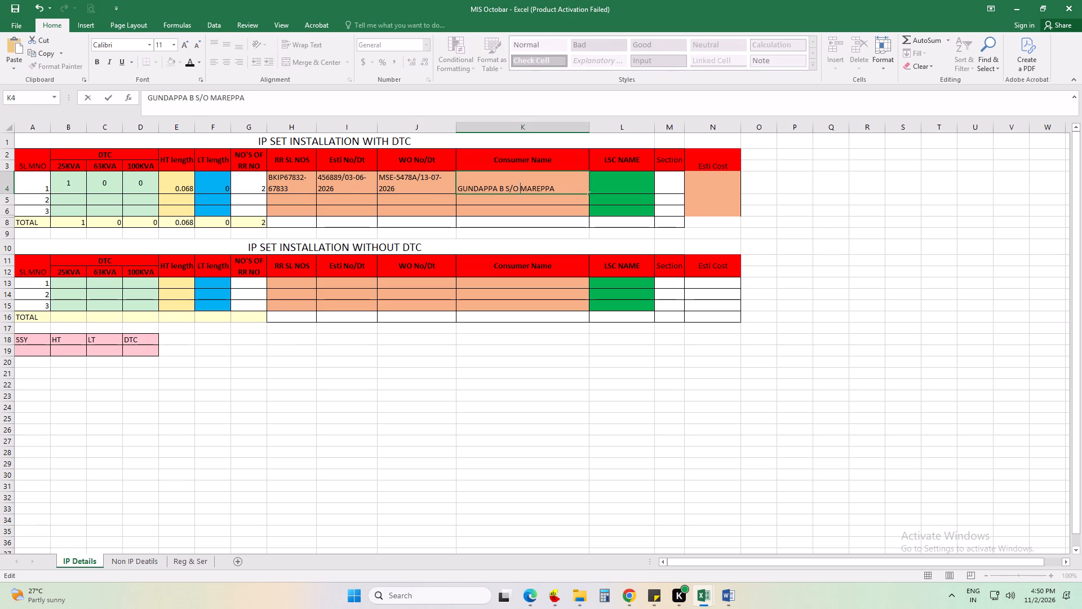
pyautogui.press('Right')
pyautogui.press('Right')
pyautogui.press('Right')
pyautogui.press('Right')
pyautogui.press('Right')
pyautogui.press('Right')
pyautogui.press('Right')
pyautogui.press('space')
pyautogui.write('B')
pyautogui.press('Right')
# Append @ BALAKUNDI to the end of the first With DTC row's Consumer Name entry.
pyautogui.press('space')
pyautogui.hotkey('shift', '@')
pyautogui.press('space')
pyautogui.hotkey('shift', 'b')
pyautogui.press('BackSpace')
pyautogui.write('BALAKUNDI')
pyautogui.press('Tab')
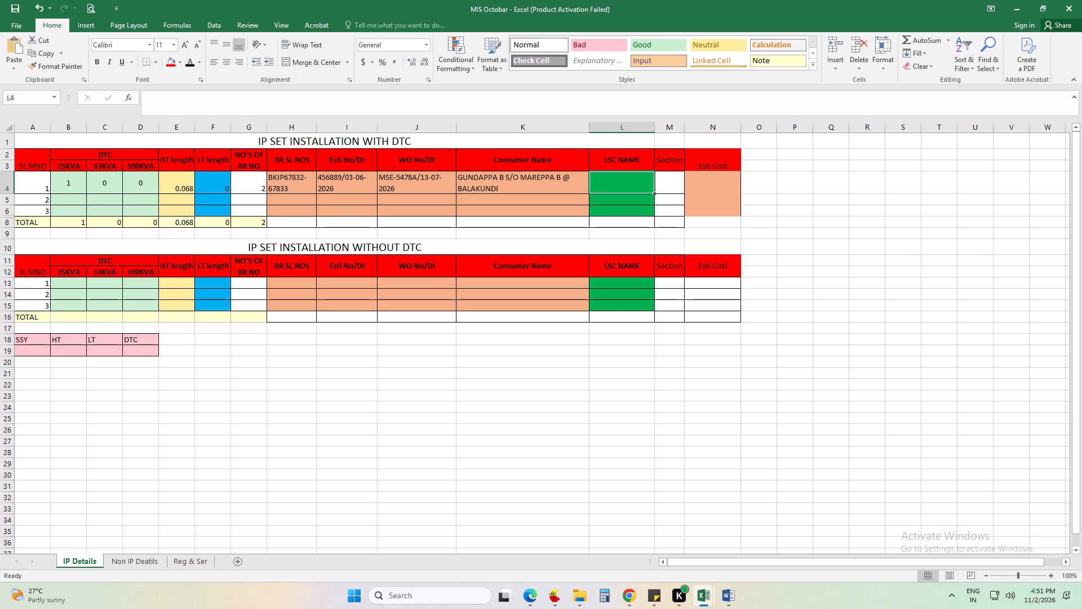
# Enter SANA ELE as the LSC NAME and SO5 as the Section for the first With DTC row.
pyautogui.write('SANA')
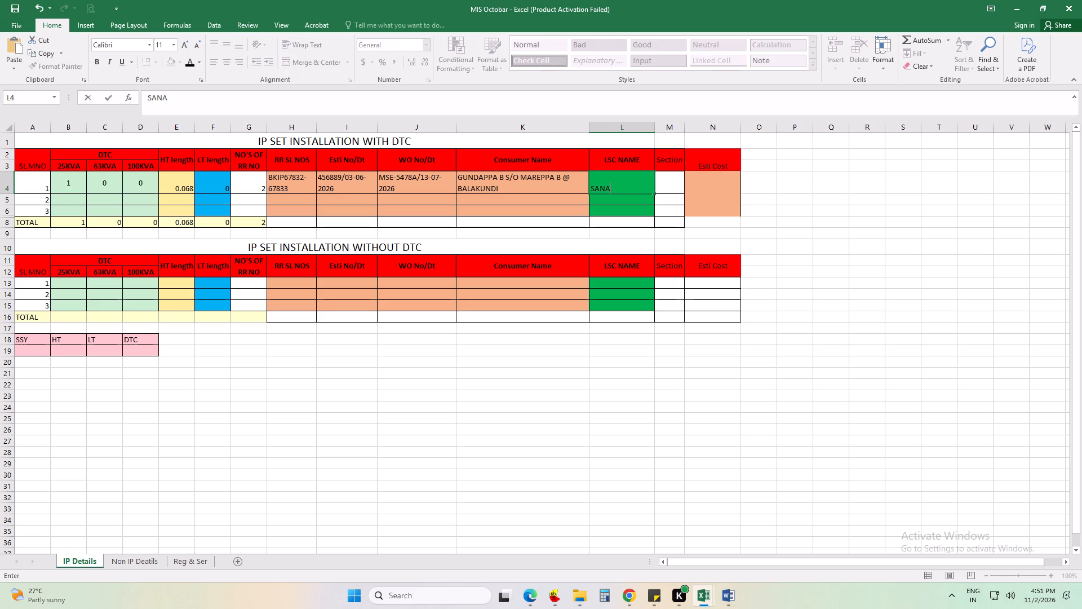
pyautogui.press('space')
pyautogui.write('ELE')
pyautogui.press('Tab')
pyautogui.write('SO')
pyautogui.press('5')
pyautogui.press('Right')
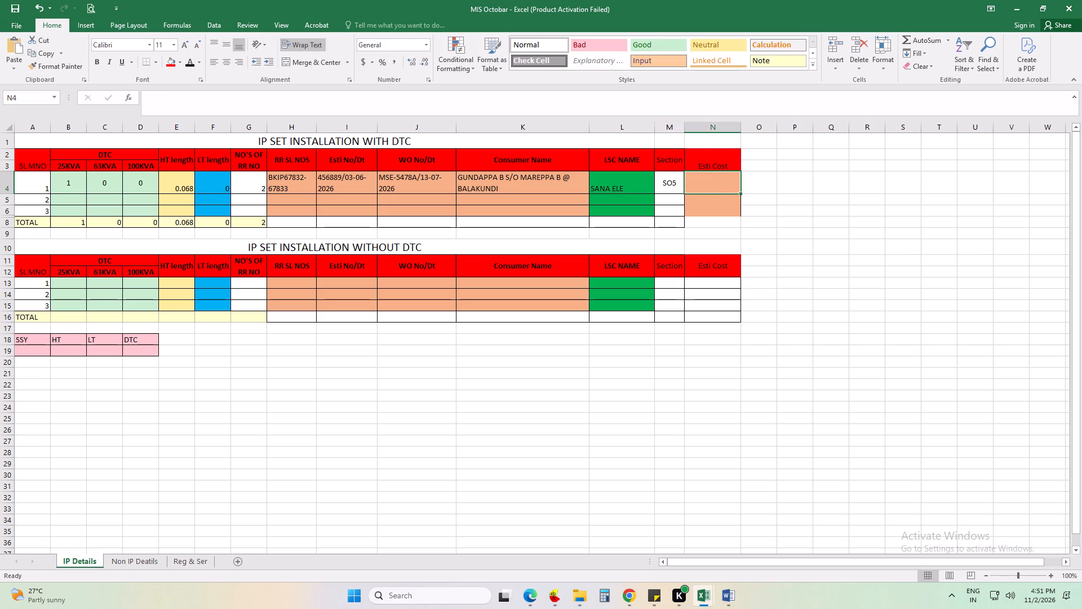
# Enter 2,55,333/- as the Esti Cost for the first With DTC row and save the workbook.
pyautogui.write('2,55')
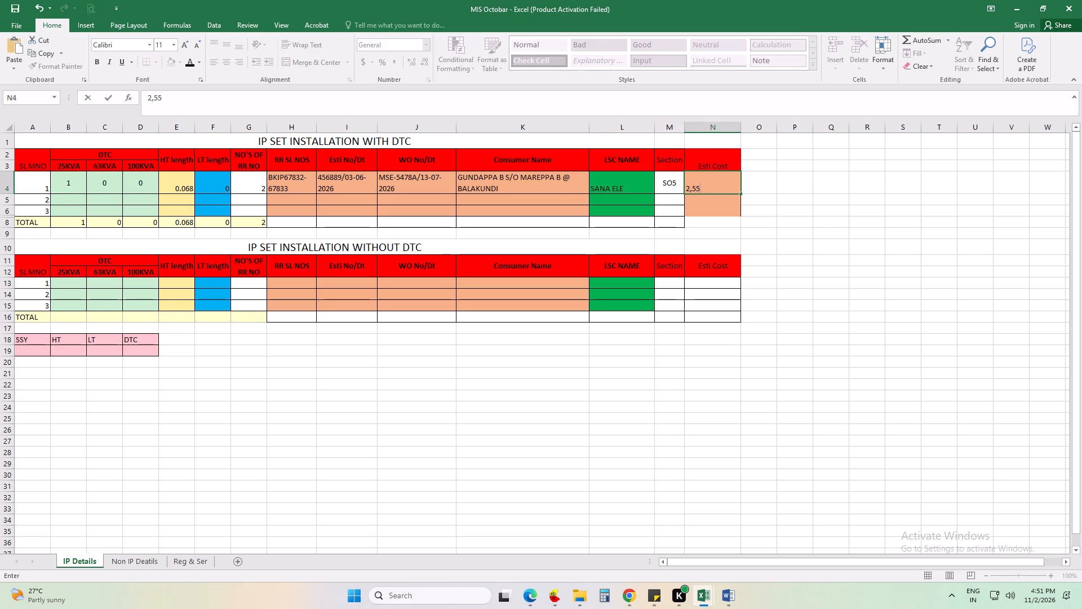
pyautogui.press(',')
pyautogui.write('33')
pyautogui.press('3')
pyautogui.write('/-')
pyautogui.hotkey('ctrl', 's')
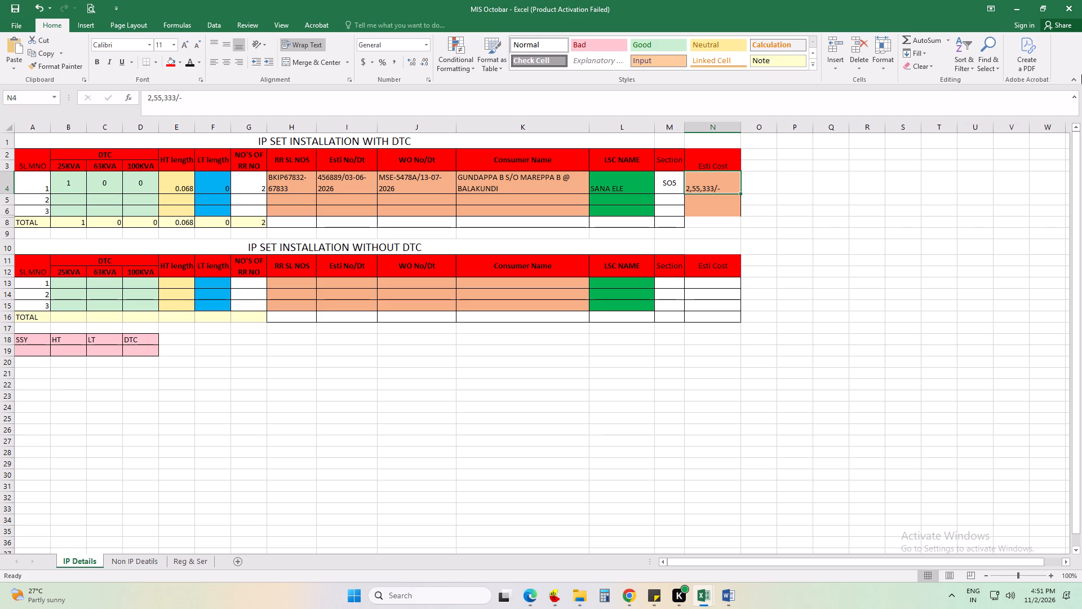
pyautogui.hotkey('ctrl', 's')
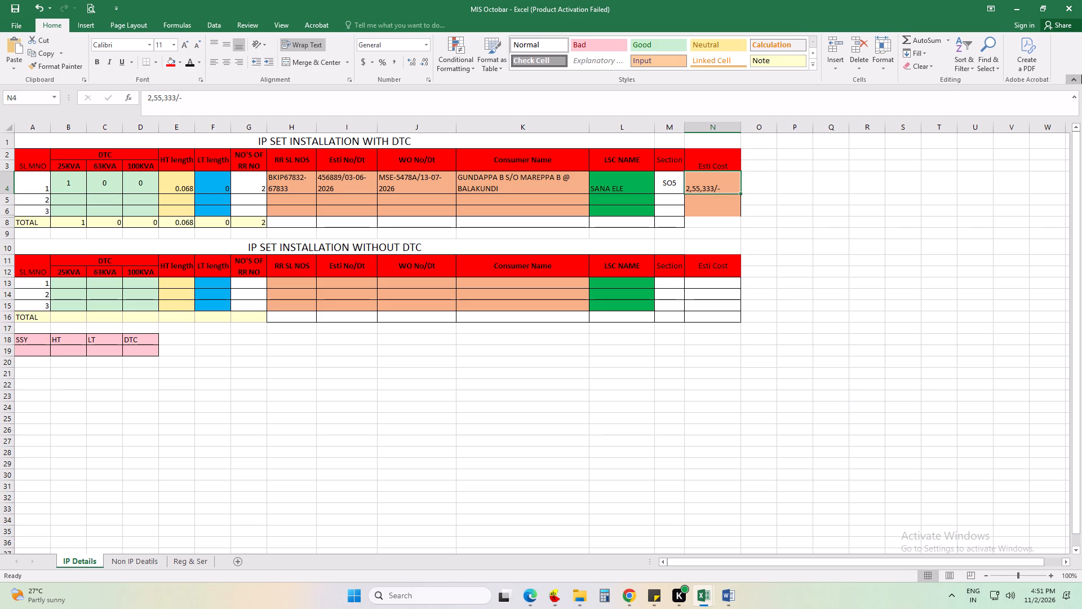
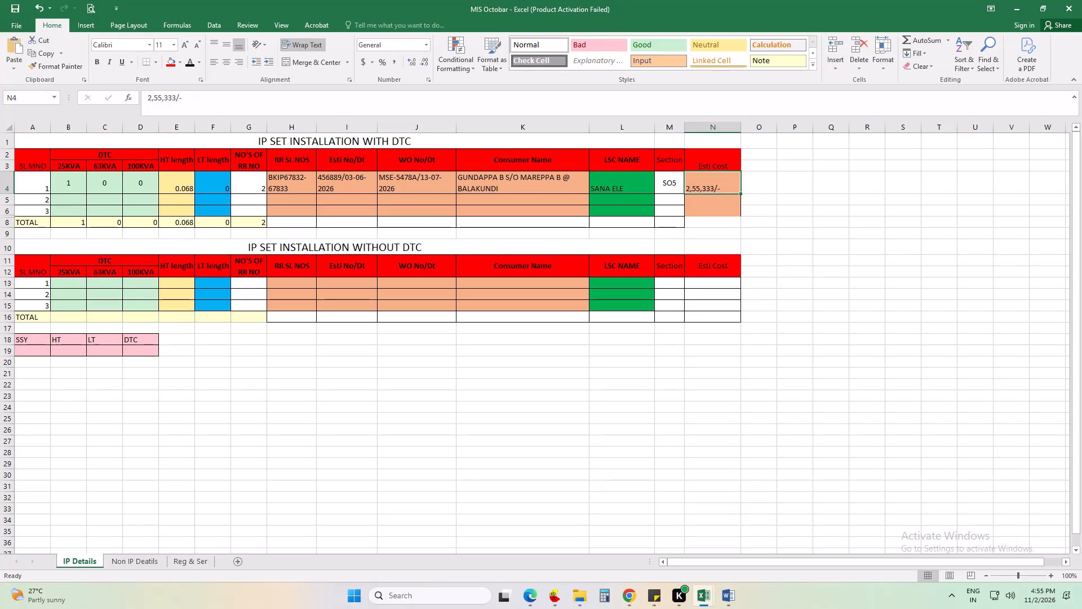
# Switch to Chrome's New Installastion from 22-06-2026 spreadsheet and add a blank sheet after Octo-2026.
pyautogui.click(624, 595)
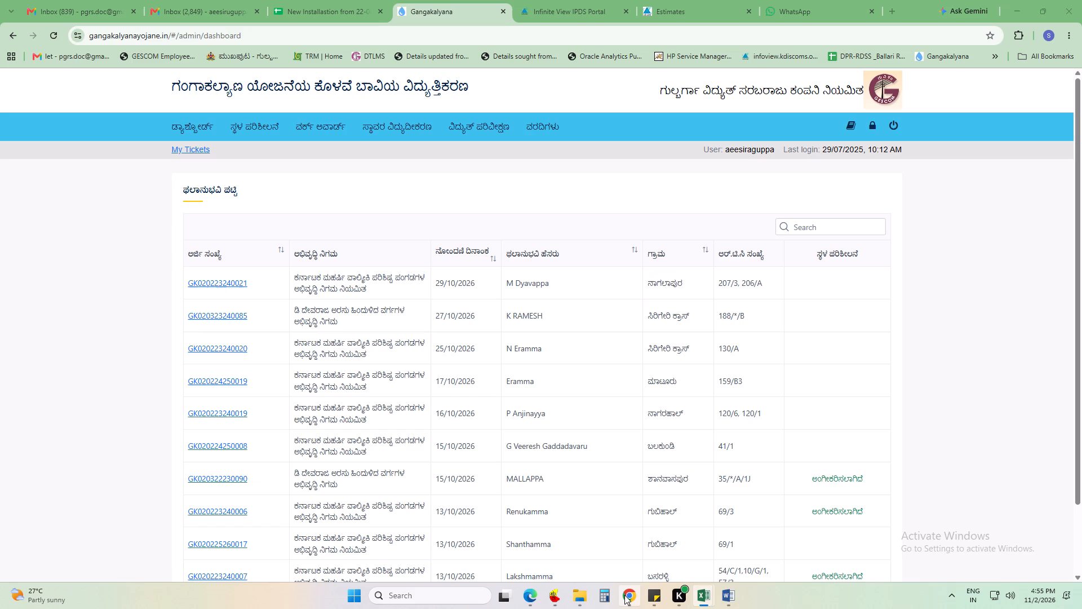
pyautogui.click(307, 11)
pyautogui.scroll(2, 393, 354)
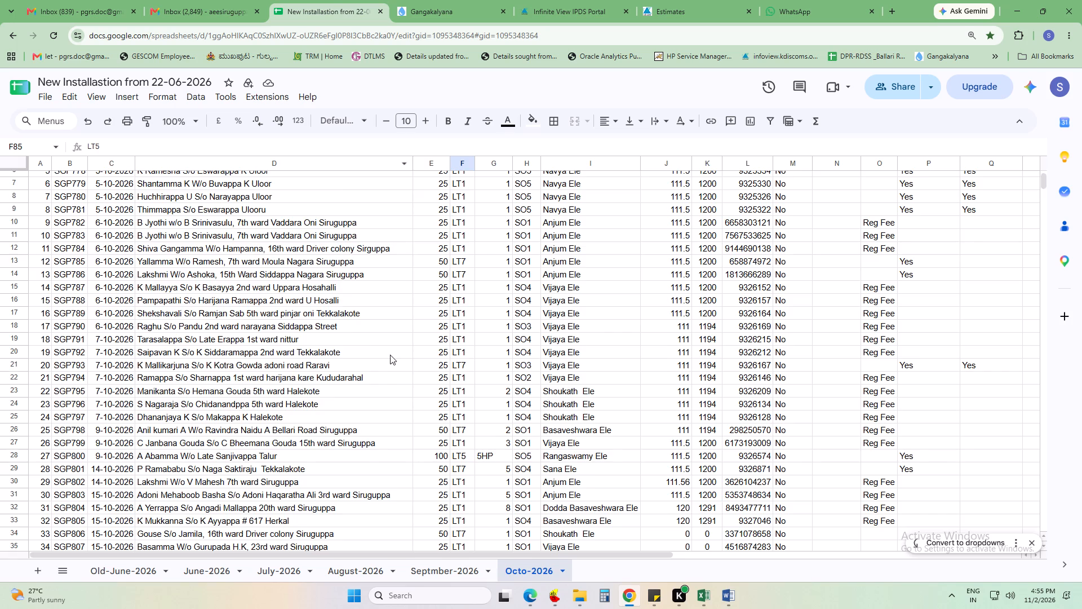
pyautogui.scroll(1, 390, 355)
pyautogui.scroll(-5, 388, 354)
pyautogui.scroll(-3, 161, 551)
pyautogui.scroll(-2, 214, 531)
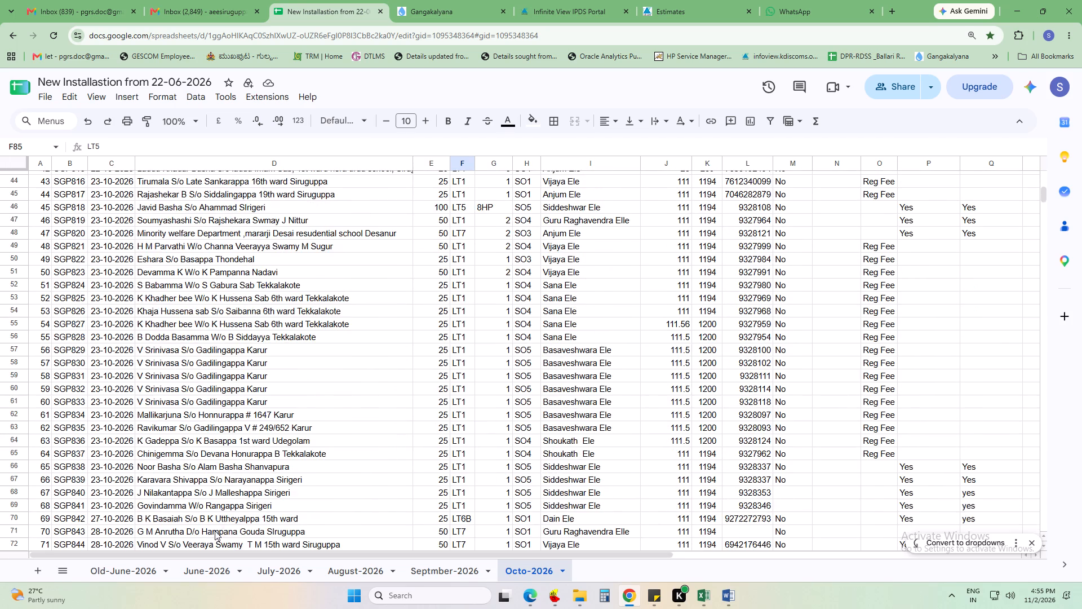
pyautogui.scroll(-6, 220, 527)
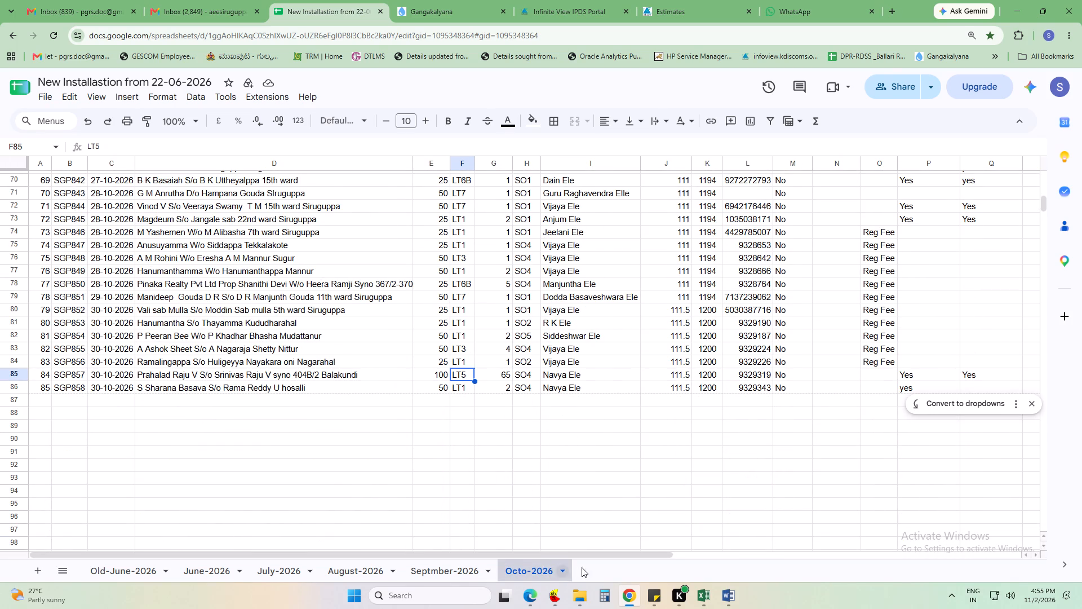
pyautogui.click(39, 567)
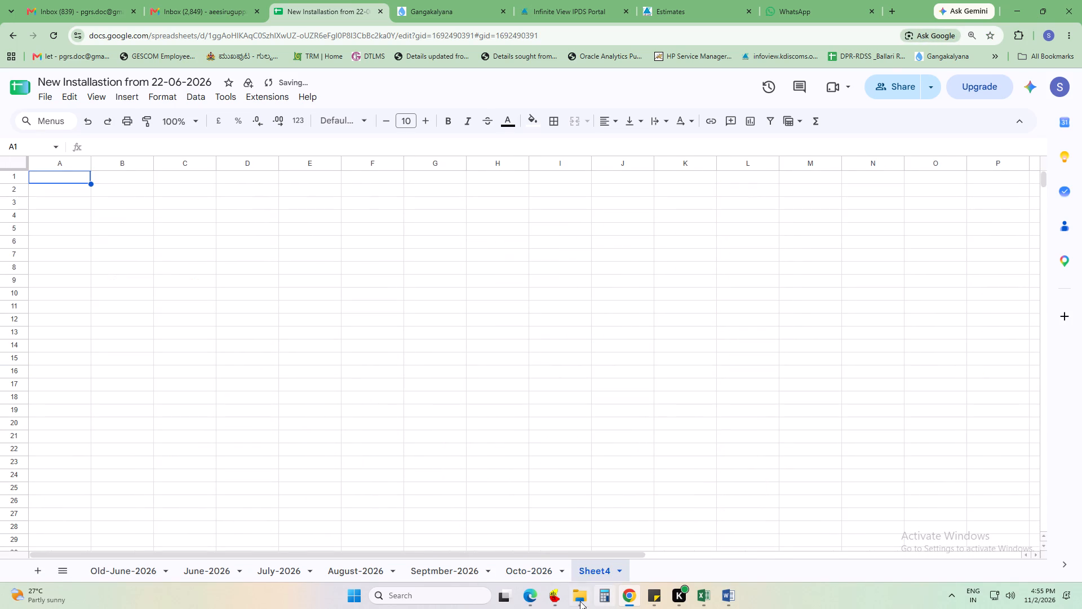
# Rename the new blank sheet as Nov-2026.
pyautogui.rightClick(592, 565)
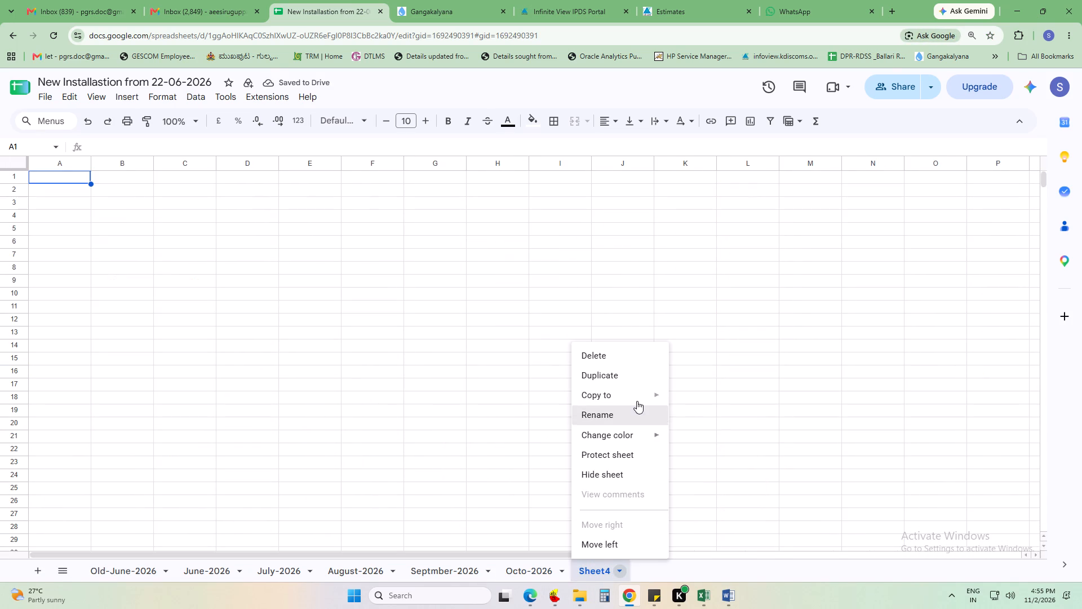
pyautogui.click(611, 414)
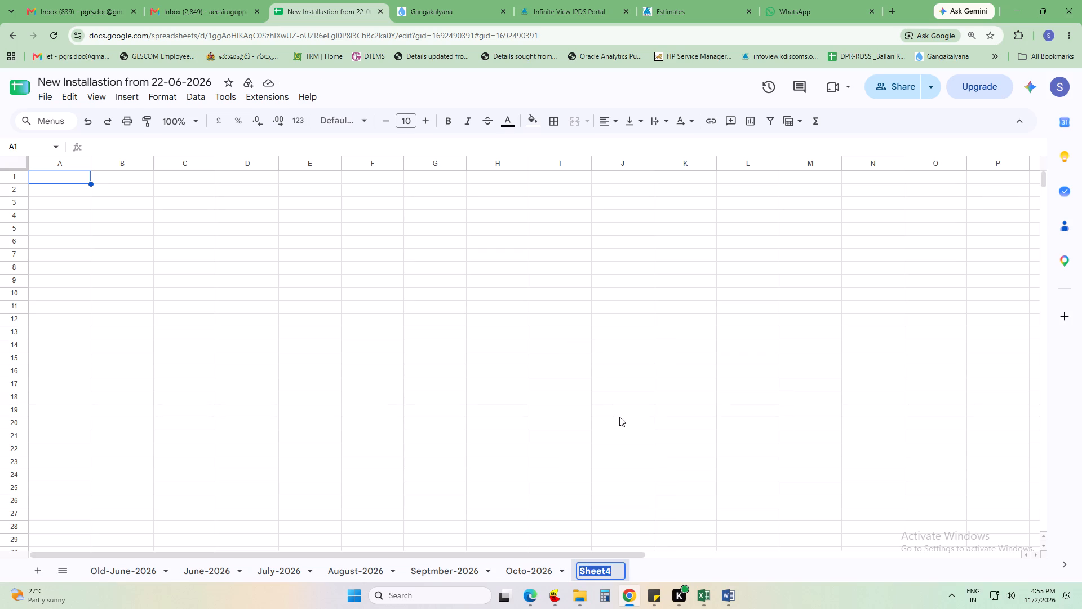
pyautogui.hotkey('shift', 'n')
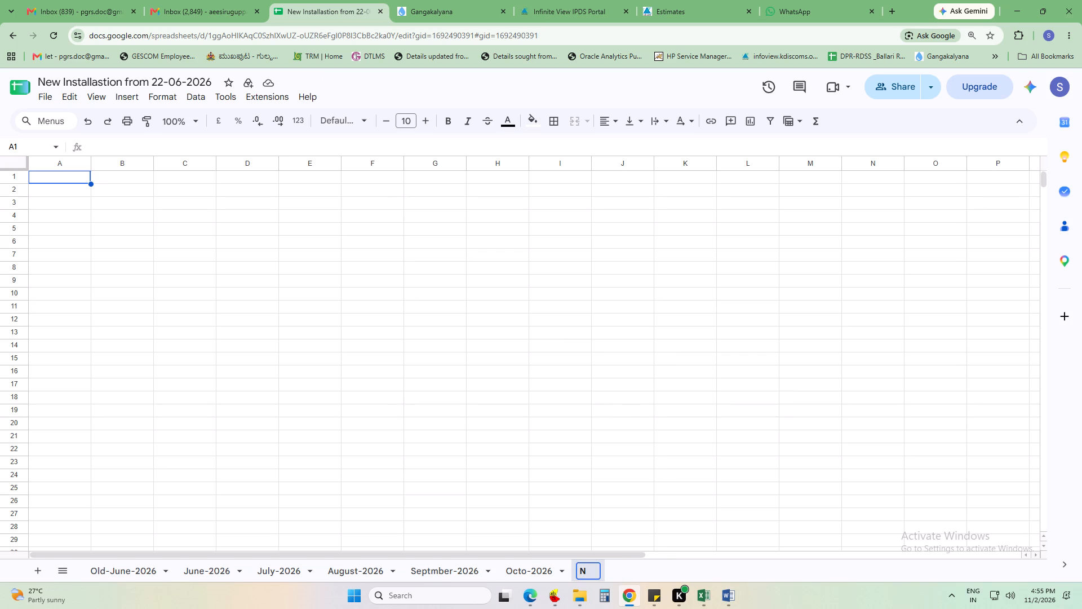
pyautogui.write('ov')
pyautogui.write('-2026')
pyautogui.press('Tab')
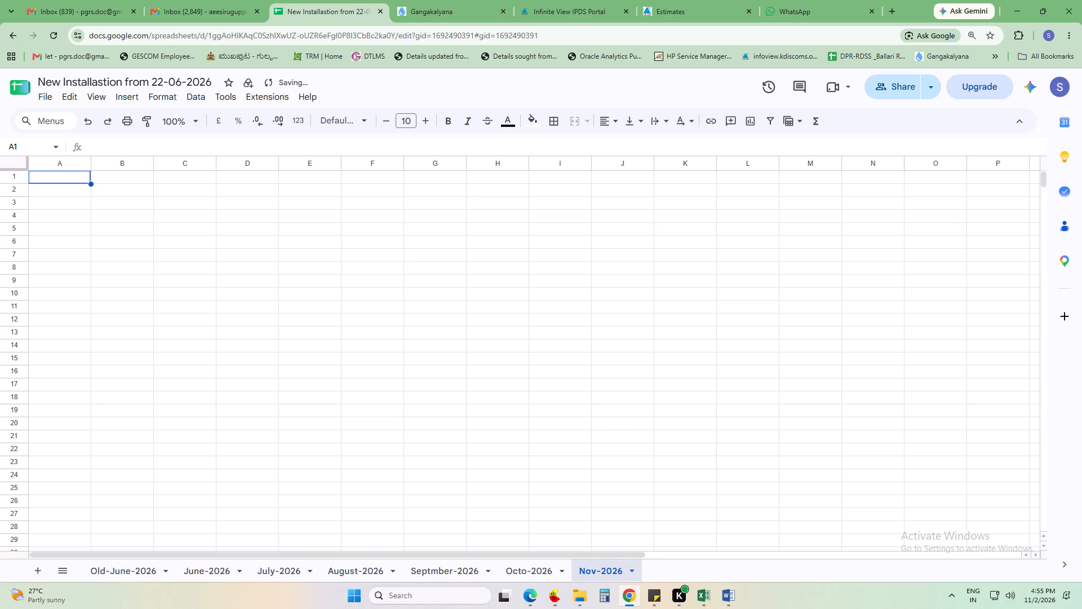
pyautogui.hotkey('ctrl', 's')
# Look through the registrations on the Octo-2026 sheet, checking their tariffs, sections and contractors.
pyautogui.click(535, 572)
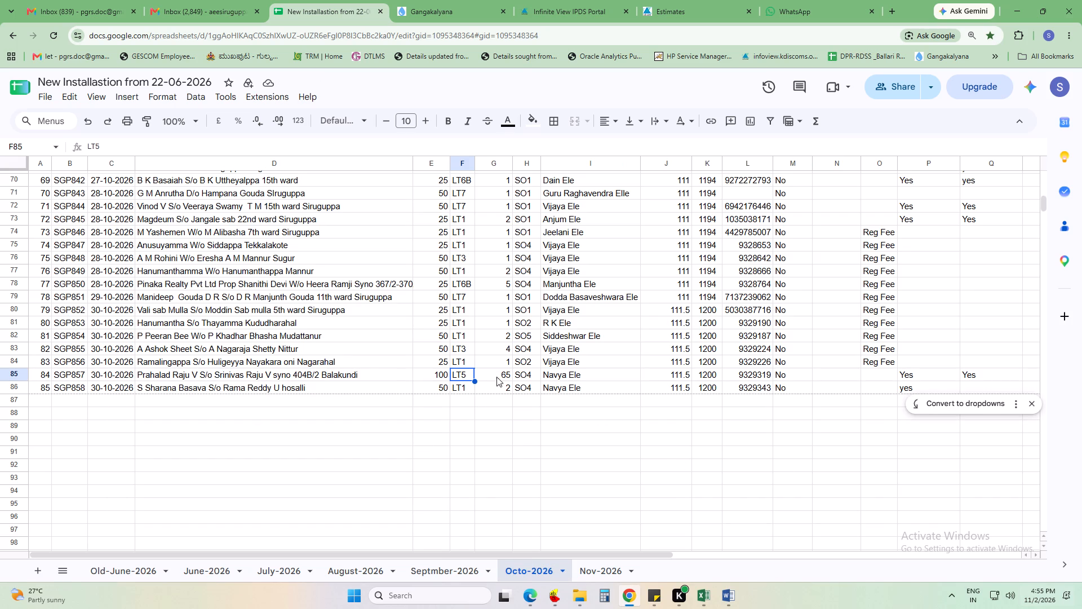
pyautogui.scroll(2, 538, 330)
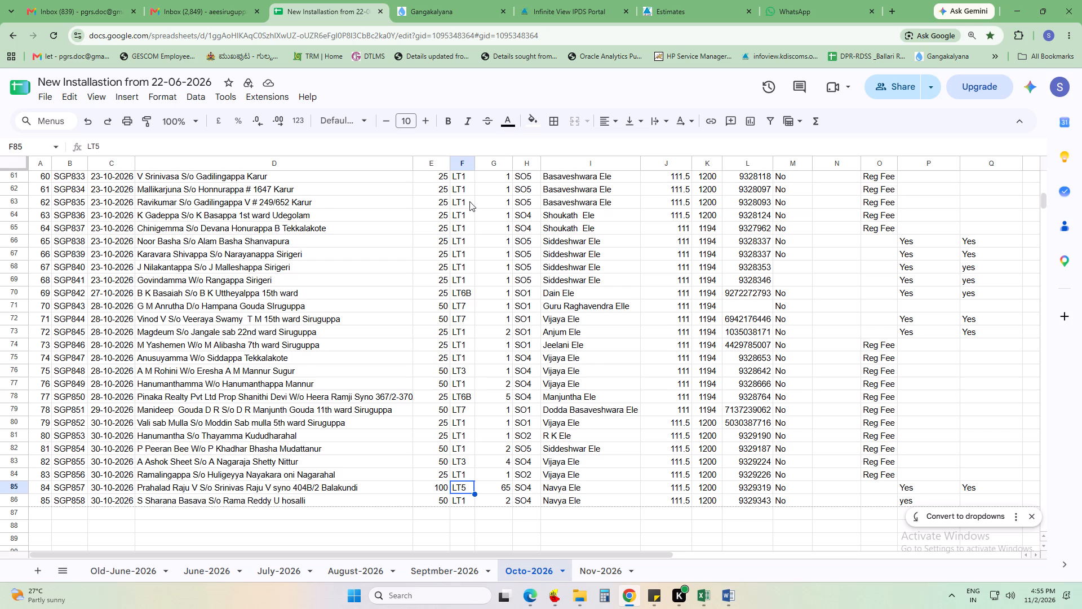
pyautogui.scroll(2, 458, 191)
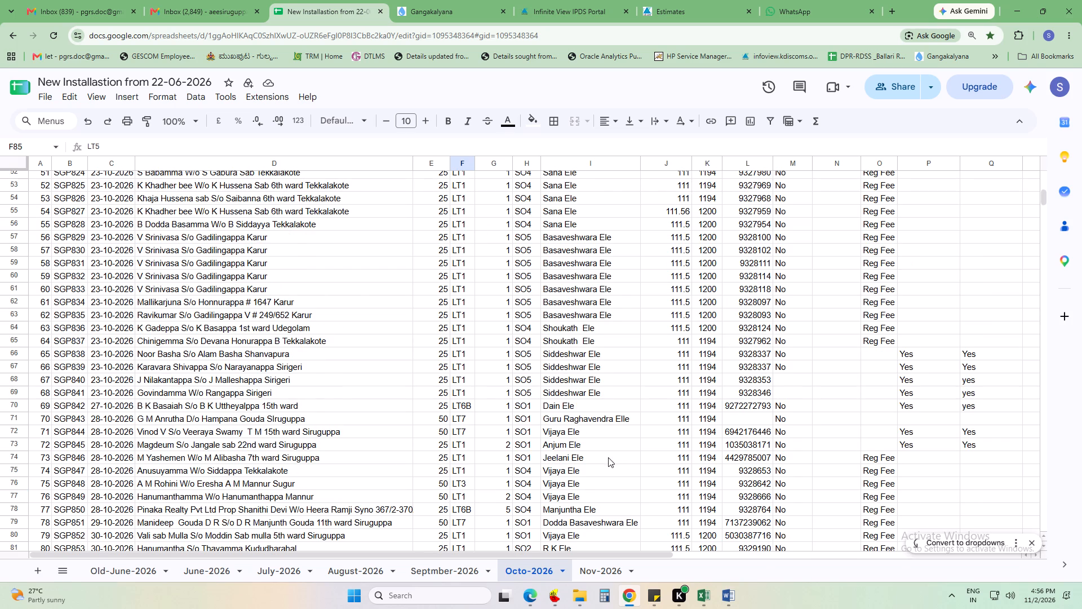
pyautogui.scroll(-5, 606, 457)
pyautogui.scroll(6, 584, 457)
pyautogui.scroll(5, 494, 426)
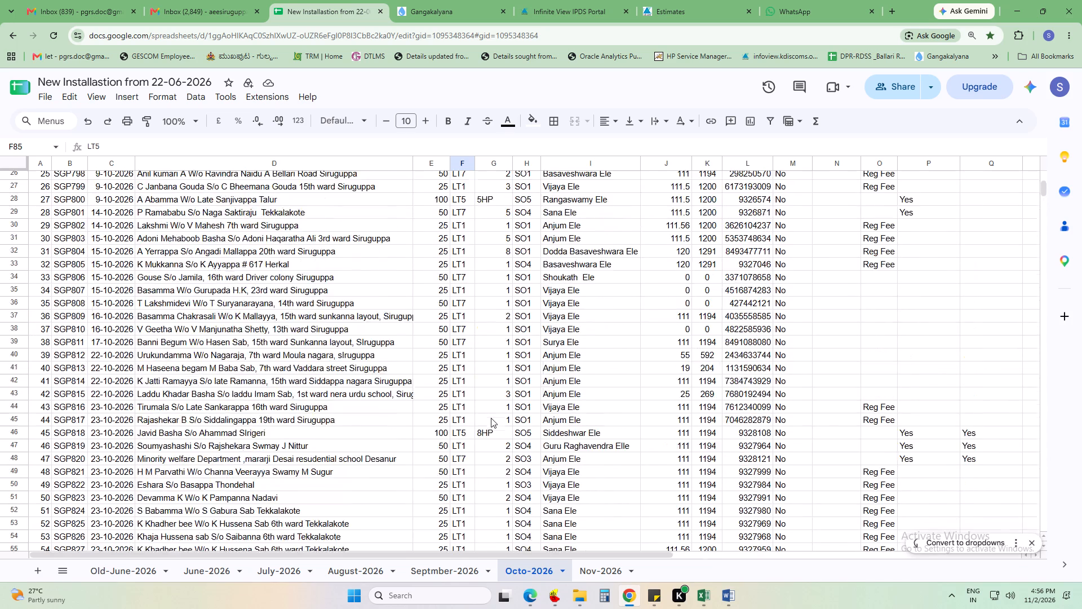
pyautogui.scroll(3, 491, 418)
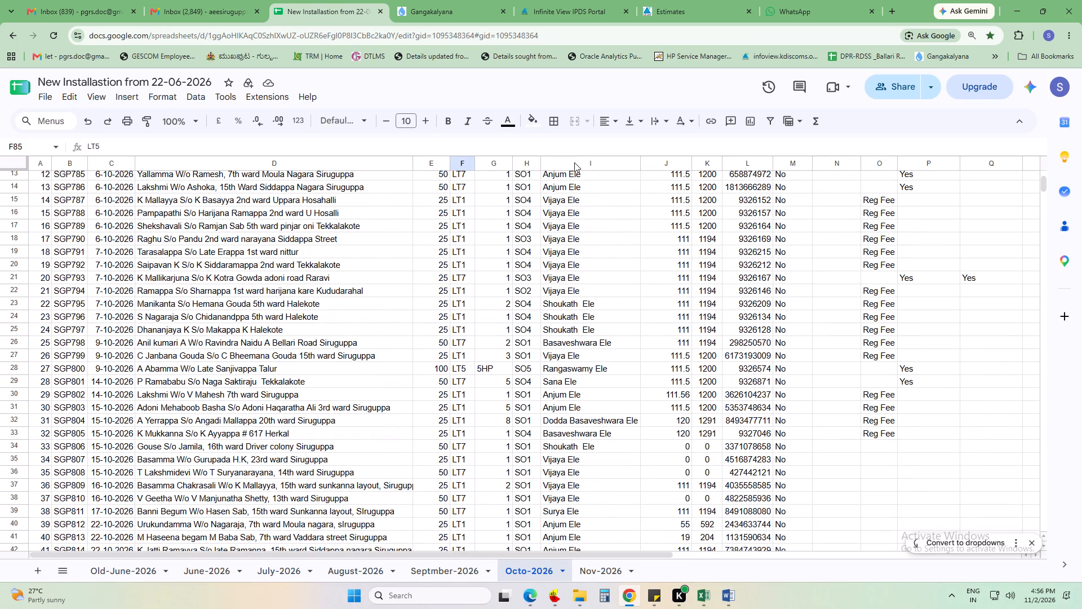
# Create a filter on the Contractor Name column of the Octo-2026 sheet.
pyautogui.click(615, 160)
pyautogui.rightClick(613, 159)
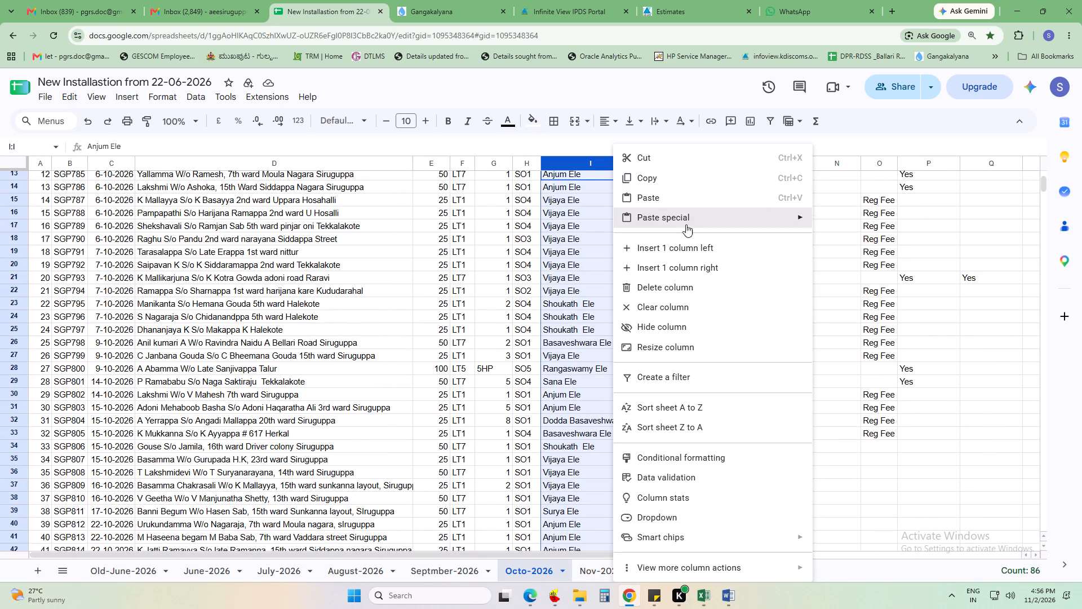
pyautogui.click(669, 382)
pyautogui.click(571, 178)
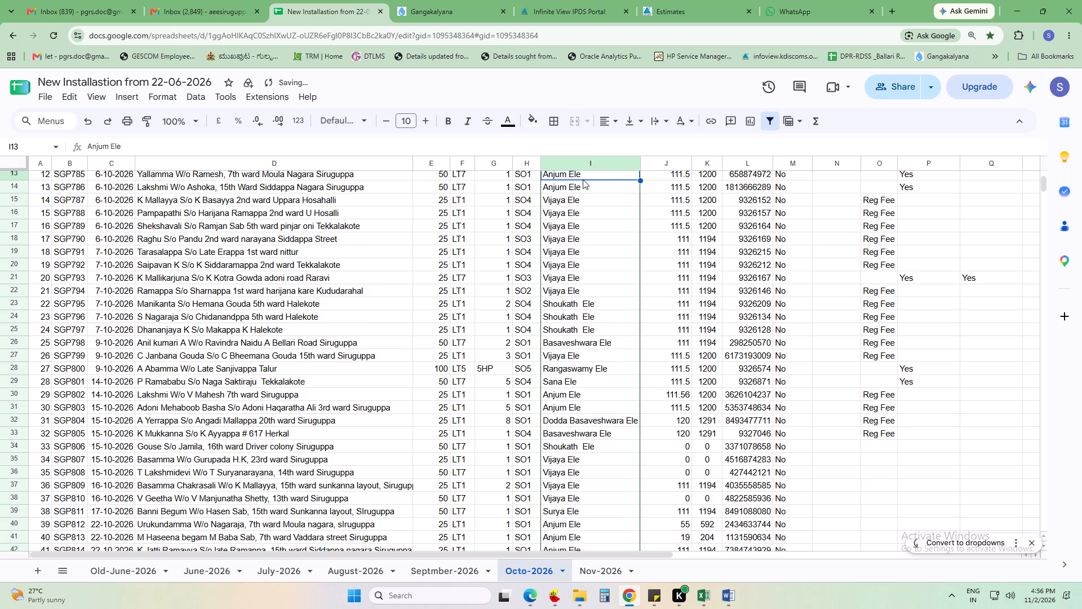
pyautogui.click(592, 165)
pyautogui.rightClick(629, 169)
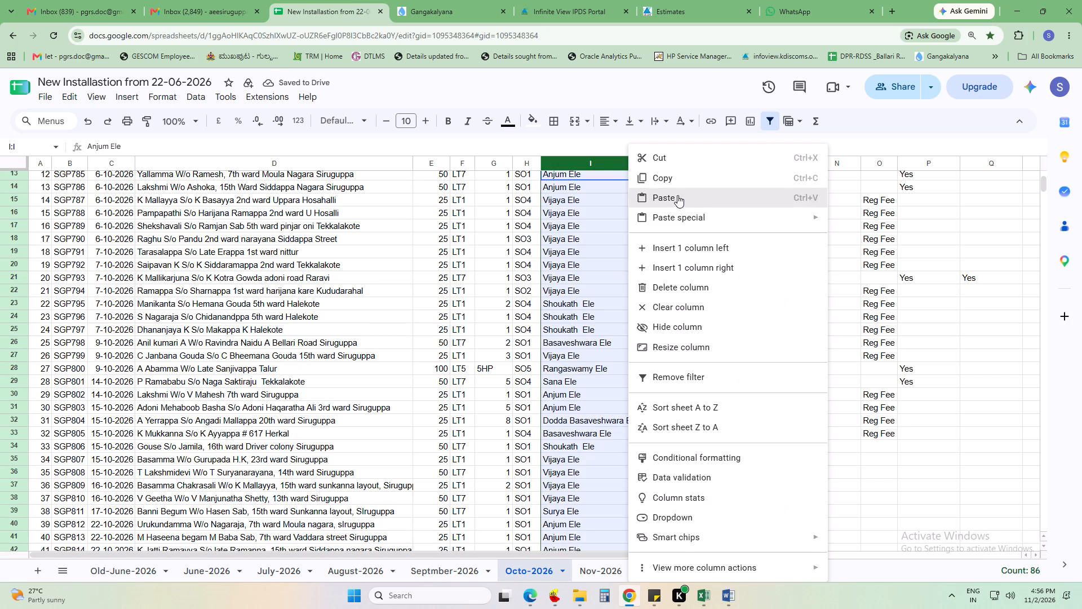
pyautogui.click(560, 246)
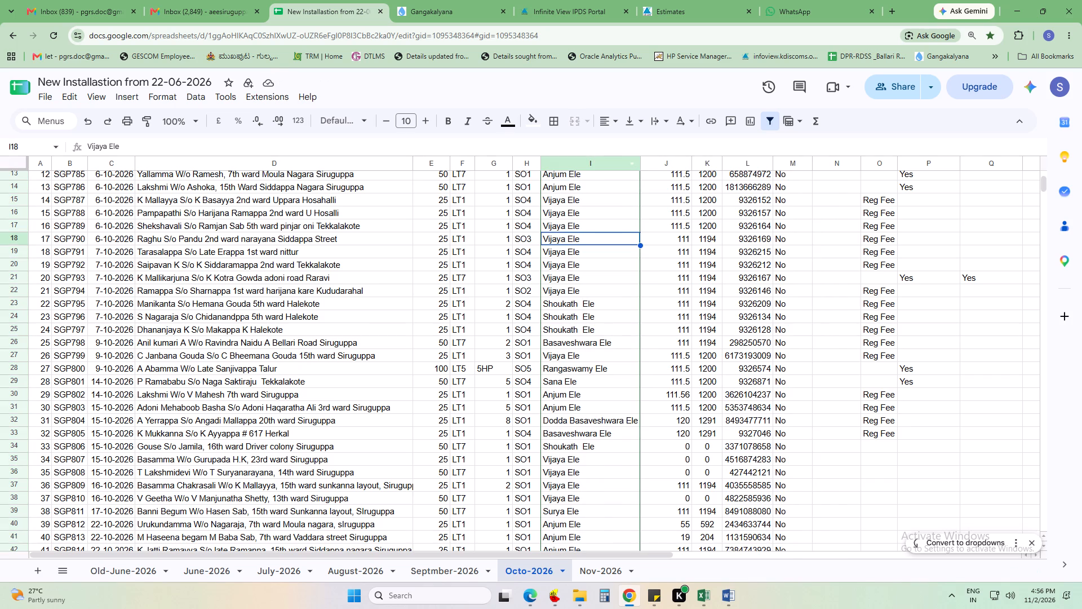
pyautogui.click(587, 160)
pyautogui.click(632, 170)
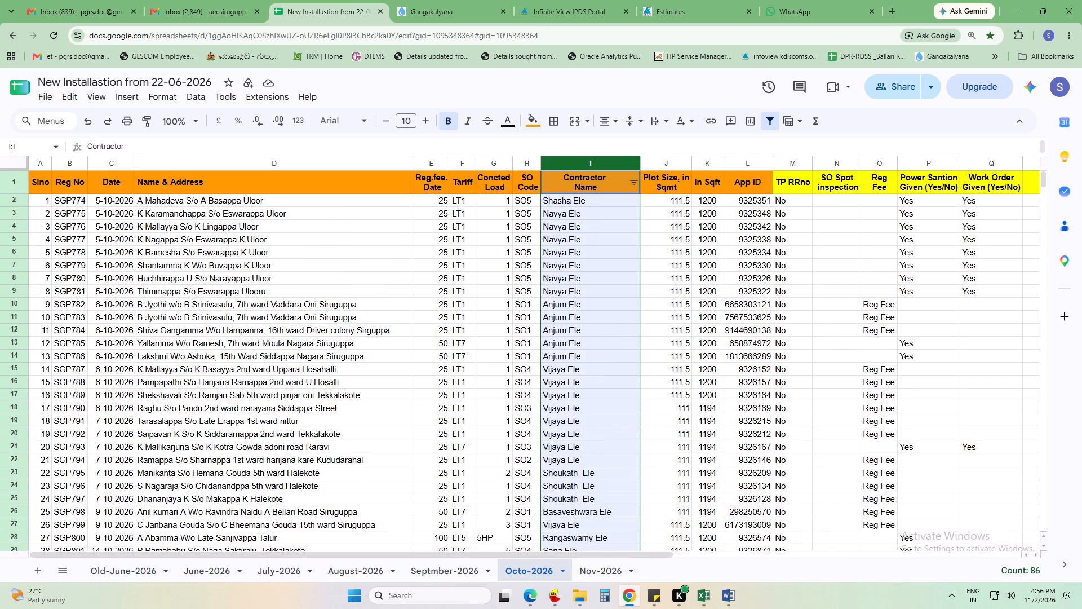
# Filter the Contractor Name column to show only Basaveshwara Ele, deselecting blanks and every other contractor.
pyautogui.click(632, 186)
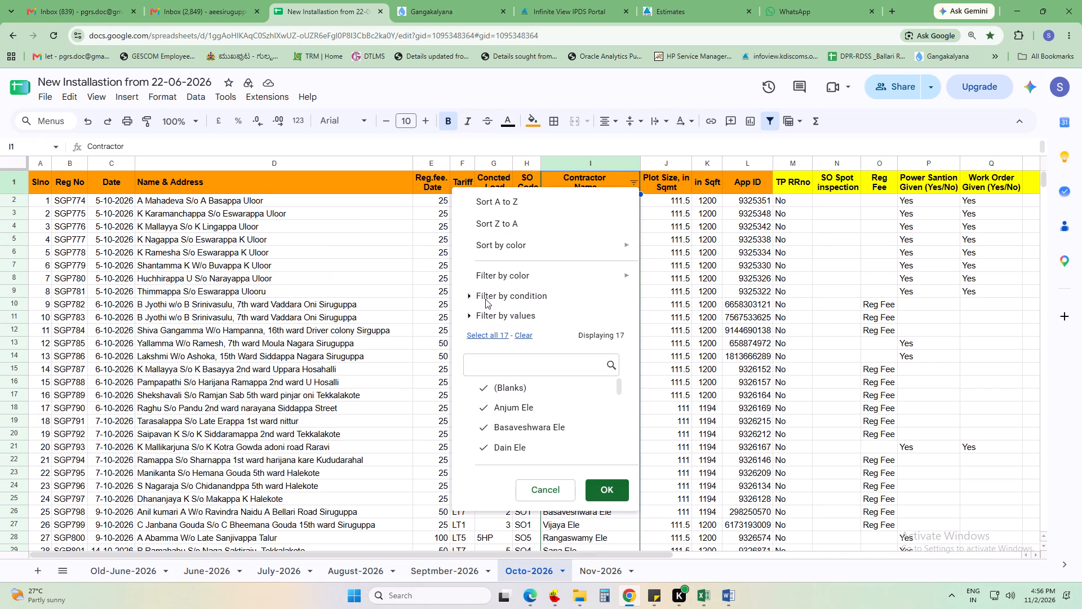
pyautogui.click(527, 392)
pyautogui.click(518, 407)
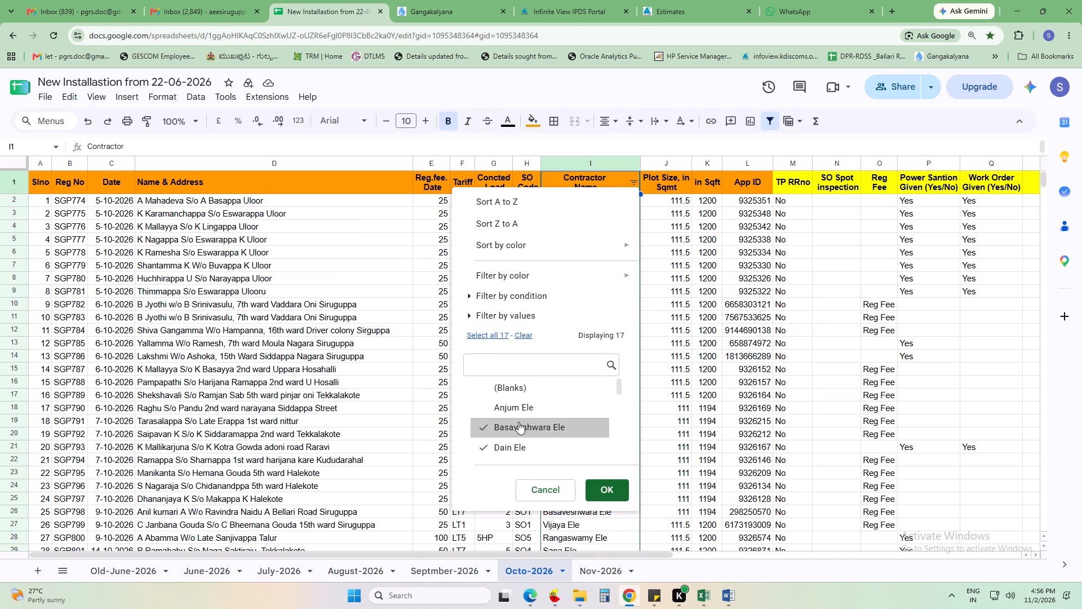
pyautogui.click(518, 422)
pyautogui.click(516, 448)
pyautogui.scroll(-8, 536, 425)
pyautogui.click(524, 451)
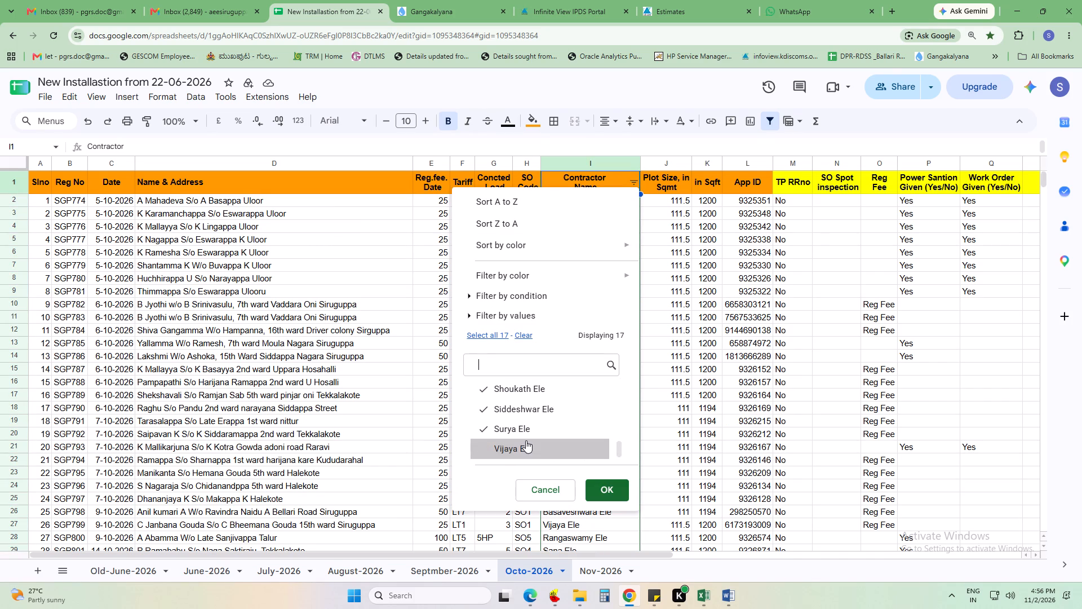
pyautogui.click(527, 432)
pyautogui.click(530, 409)
pyautogui.click(534, 386)
pyautogui.scroll(3, 538, 387)
pyautogui.scroll(-4, 537, 440)
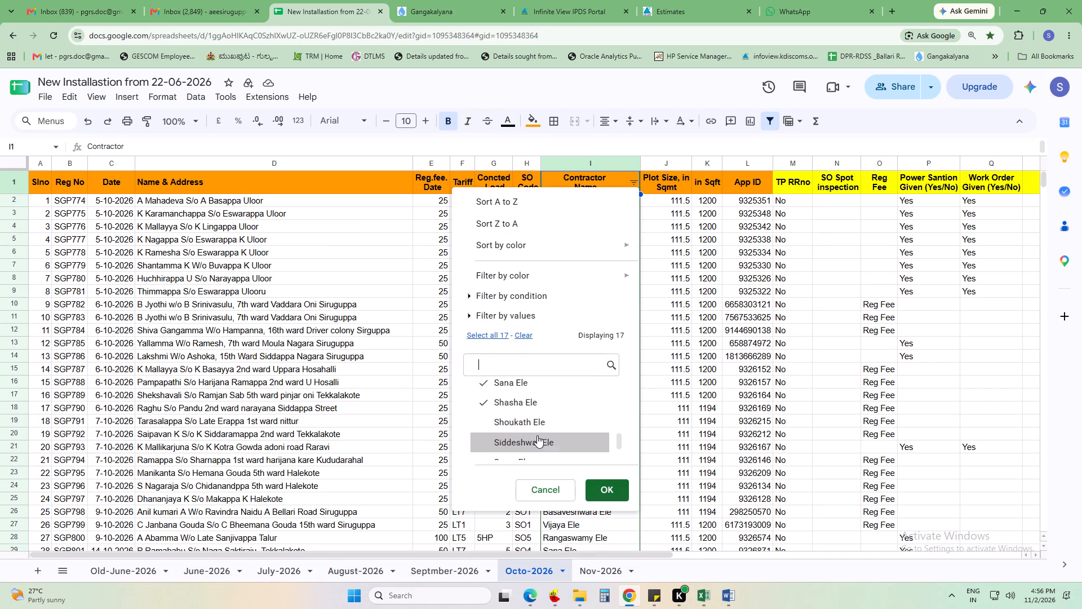
pyautogui.scroll(1, 536, 406)
pyautogui.click(524, 416)
pyautogui.click(526, 411)
pyautogui.scroll(1, 535, 408)
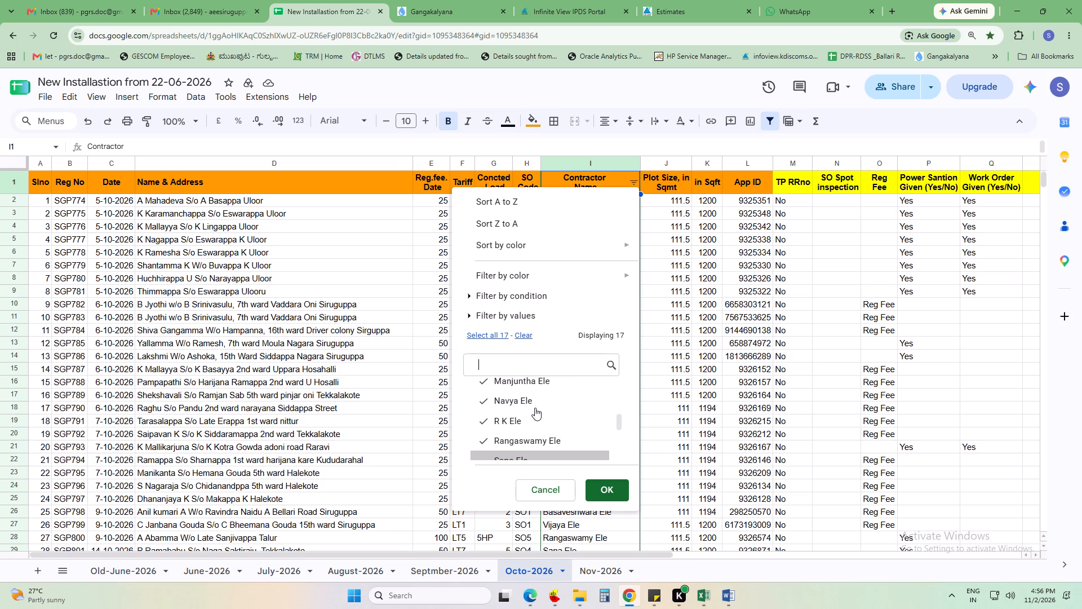
pyautogui.click(529, 438)
pyautogui.click(531, 428)
pyautogui.click(534, 410)
pyautogui.click(545, 391)
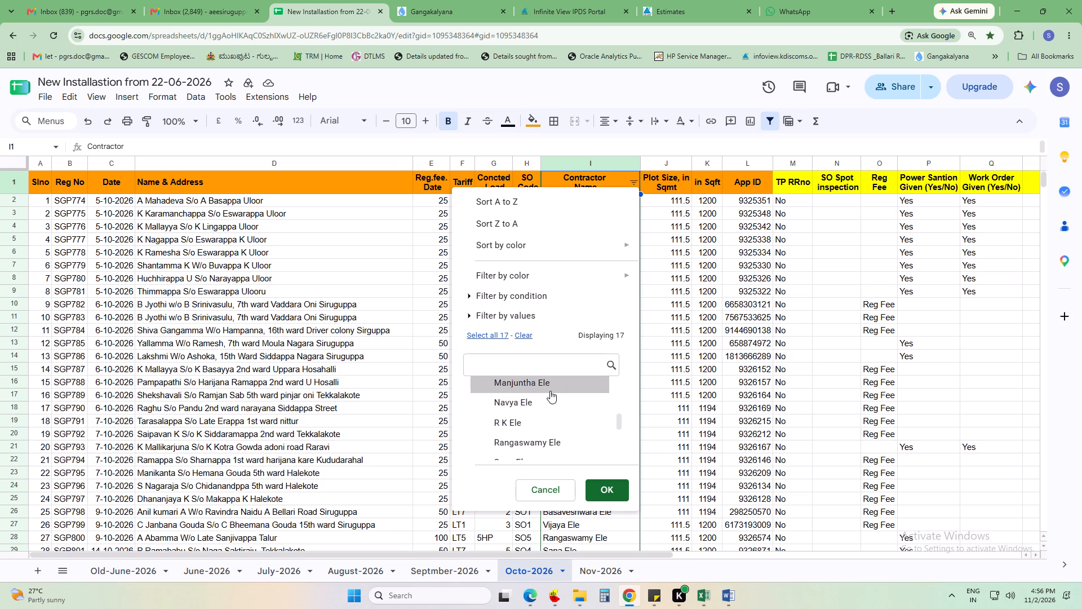
pyautogui.scroll(1, 548, 398)
pyautogui.click(540, 419)
pyautogui.click(542, 404)
pyautogui.click(540, 380)
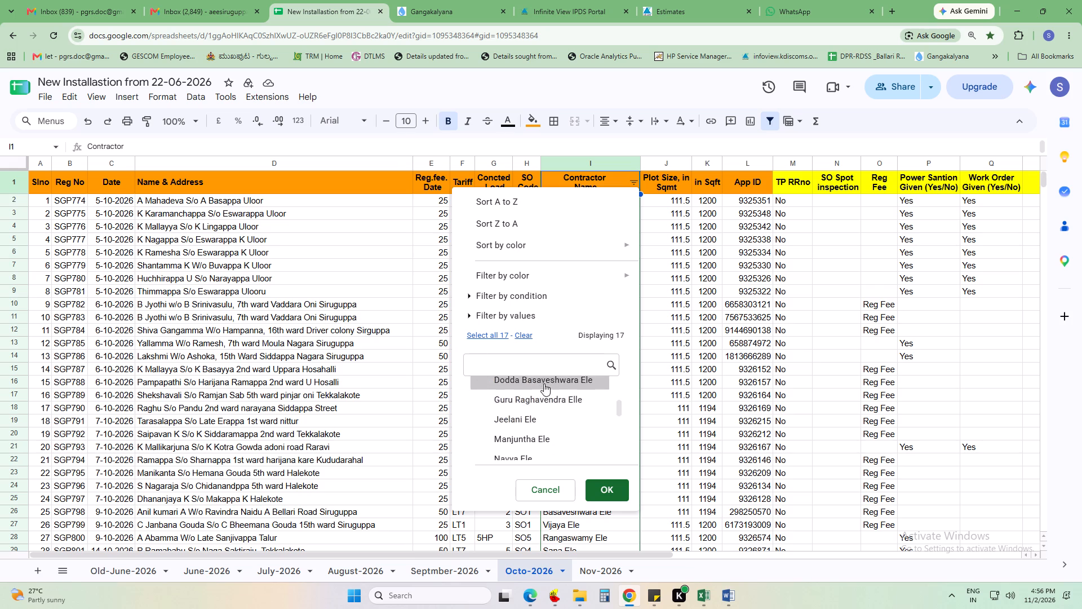
pyautogui.scroll(2, 544, 403)
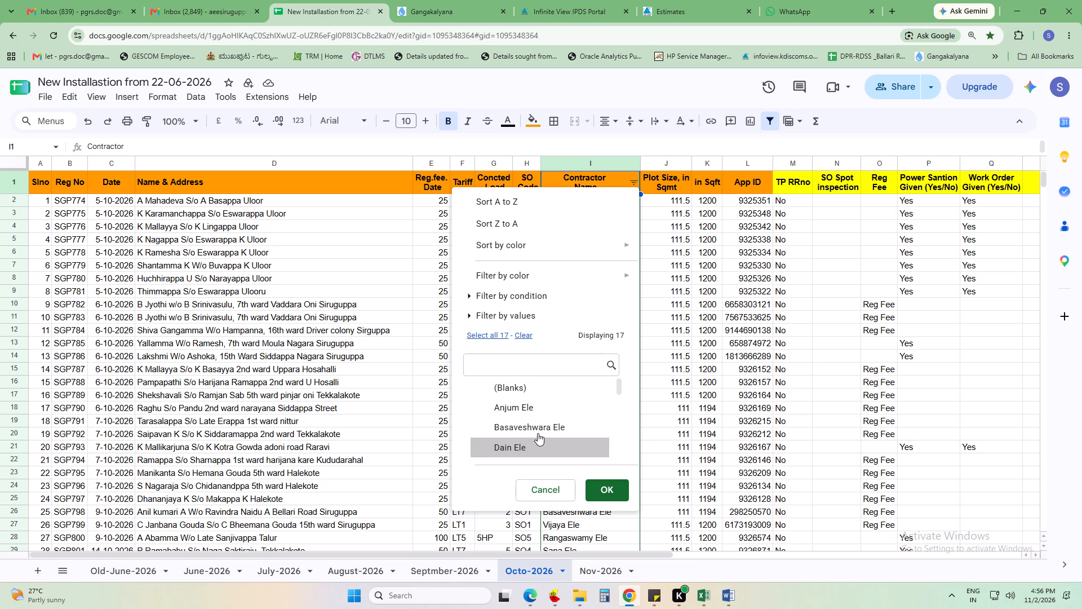
pyautogui.click(538, 433)
pyautogui.click(606, 488)
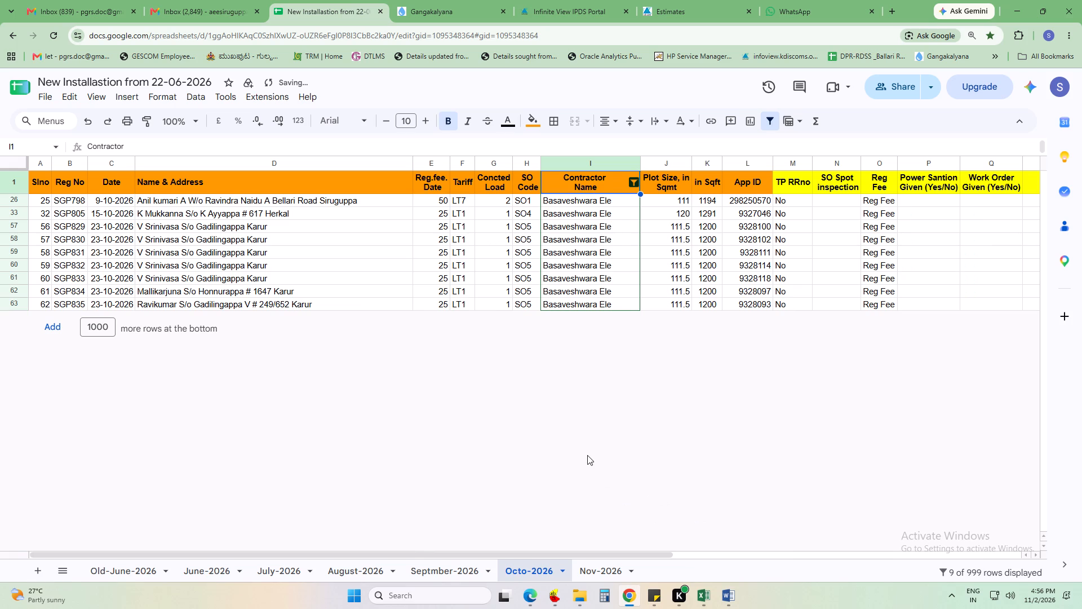
# Check the Basaveshwara Ele registrations and their tariffs, and set the Contractor Name filter back to all values.
pyautogui.click(587, 455)
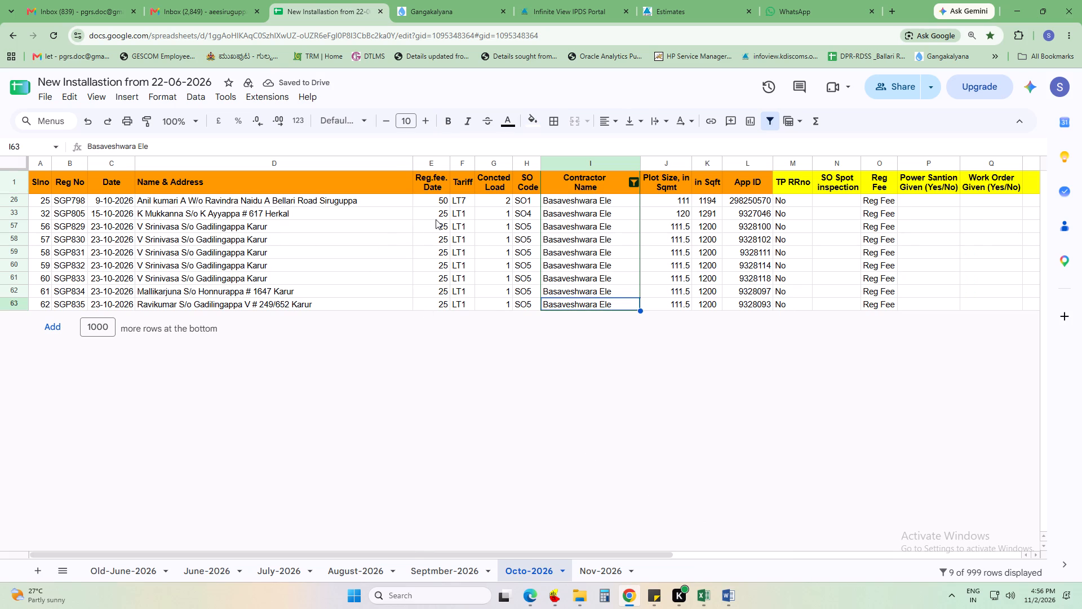
pyautogui.click(455, 200)
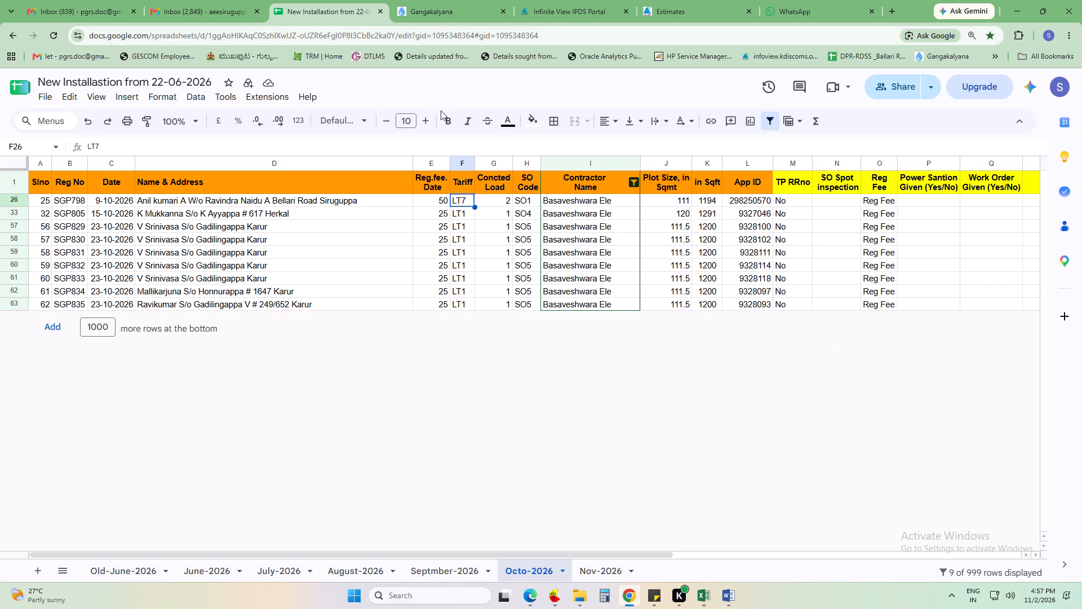
pyautogui.scroll(1, 360, 111)
pyautogui.click(469, 183)
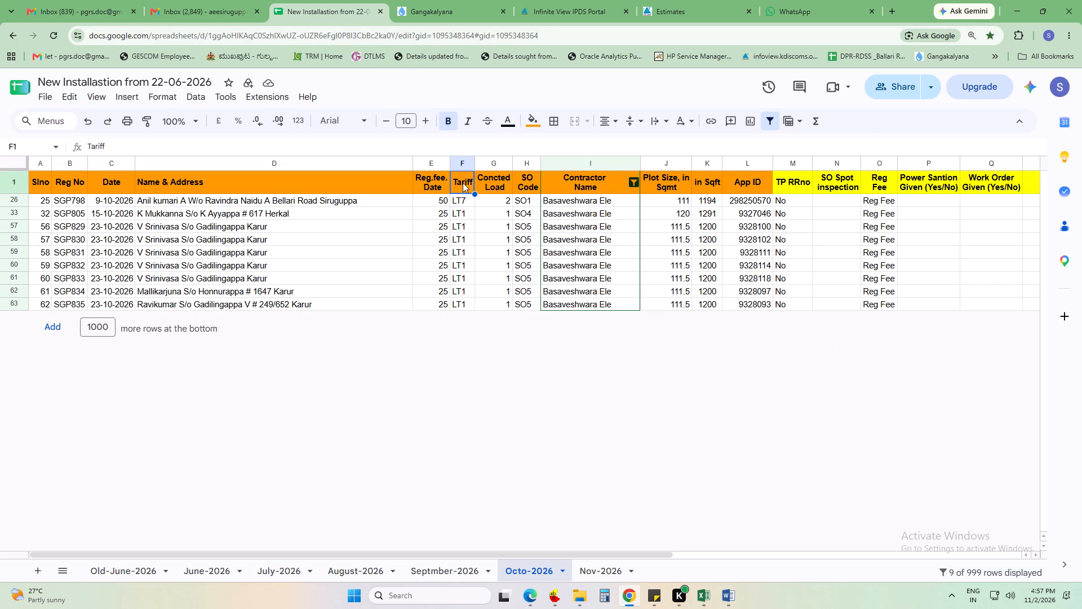
pyautogui.click(628, 182)
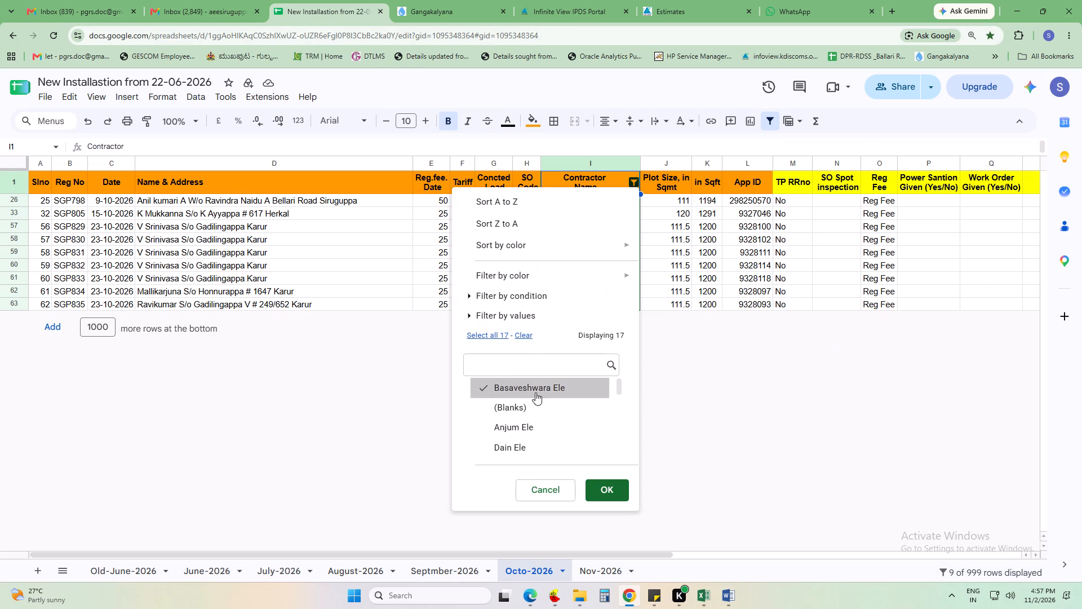
pyautogui.click(496, 334)
pyautogui.click(611, 479)
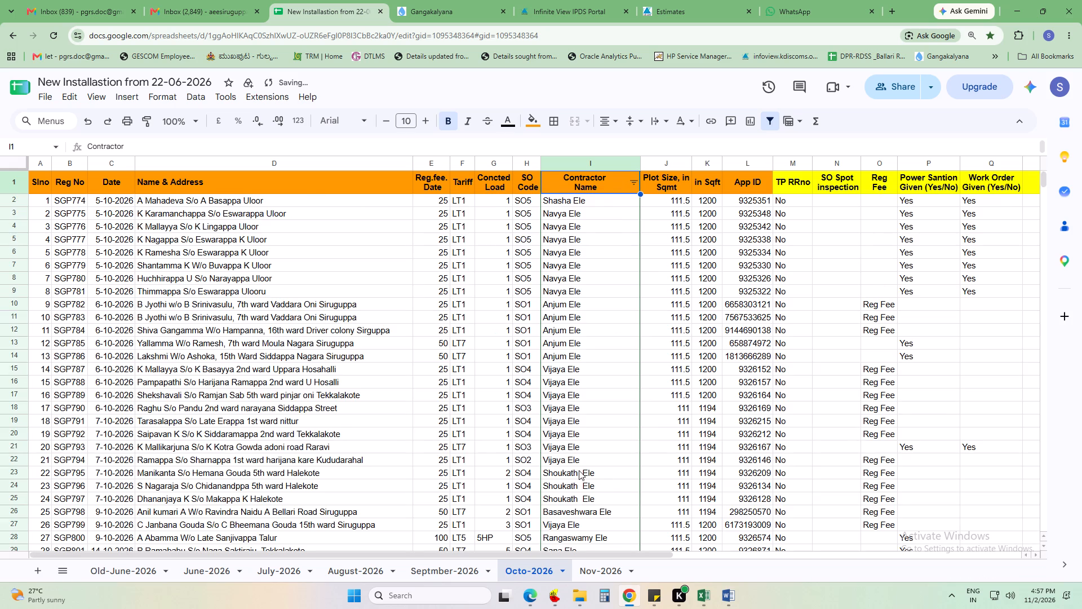
pyautogui.scroll(-1, 108, 467)
pyautogui.click(82, 437)
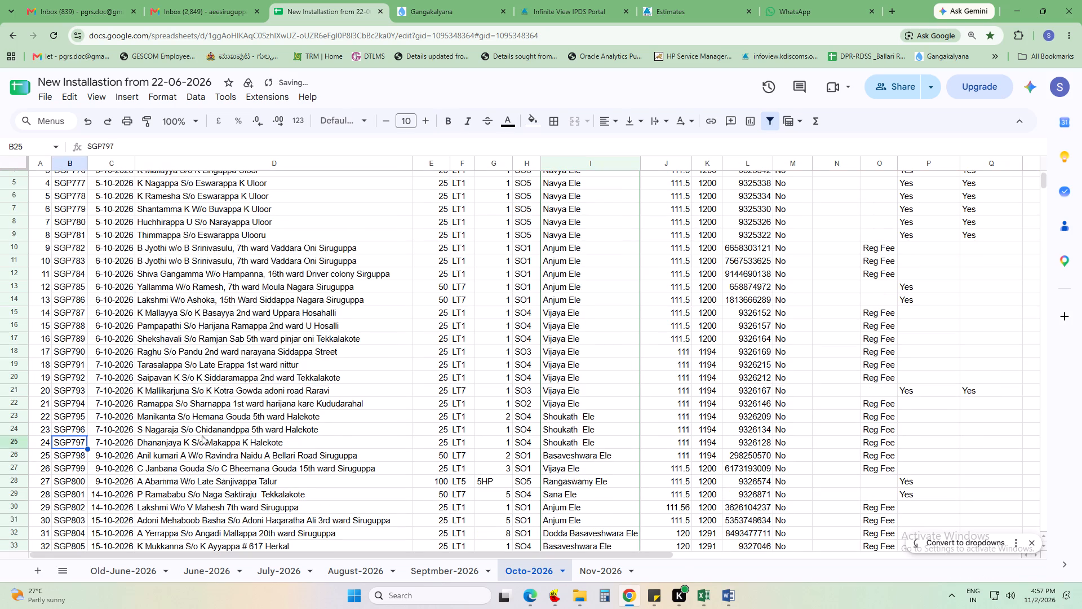
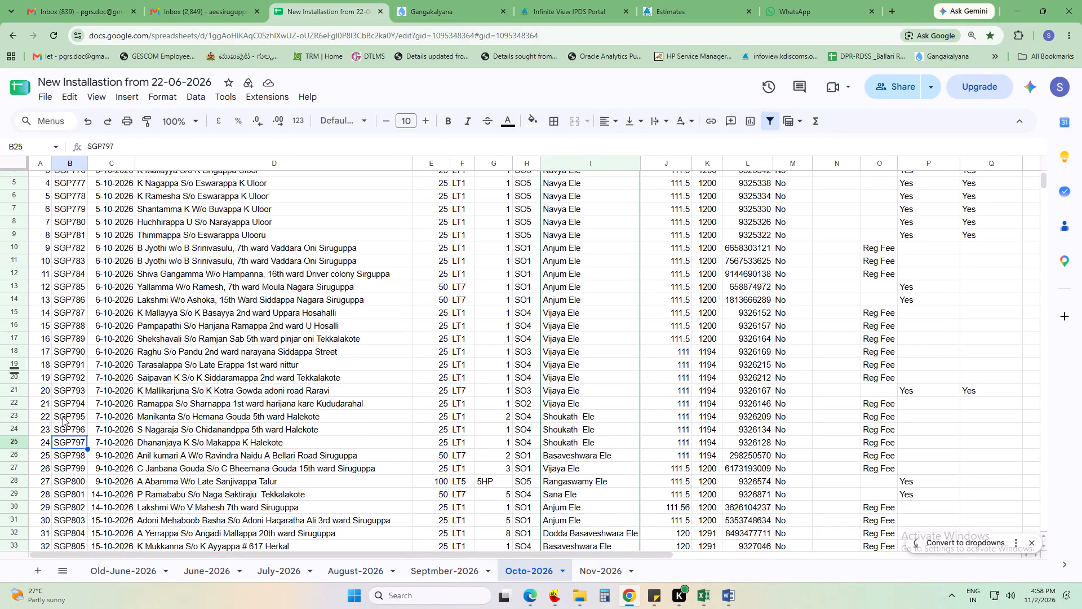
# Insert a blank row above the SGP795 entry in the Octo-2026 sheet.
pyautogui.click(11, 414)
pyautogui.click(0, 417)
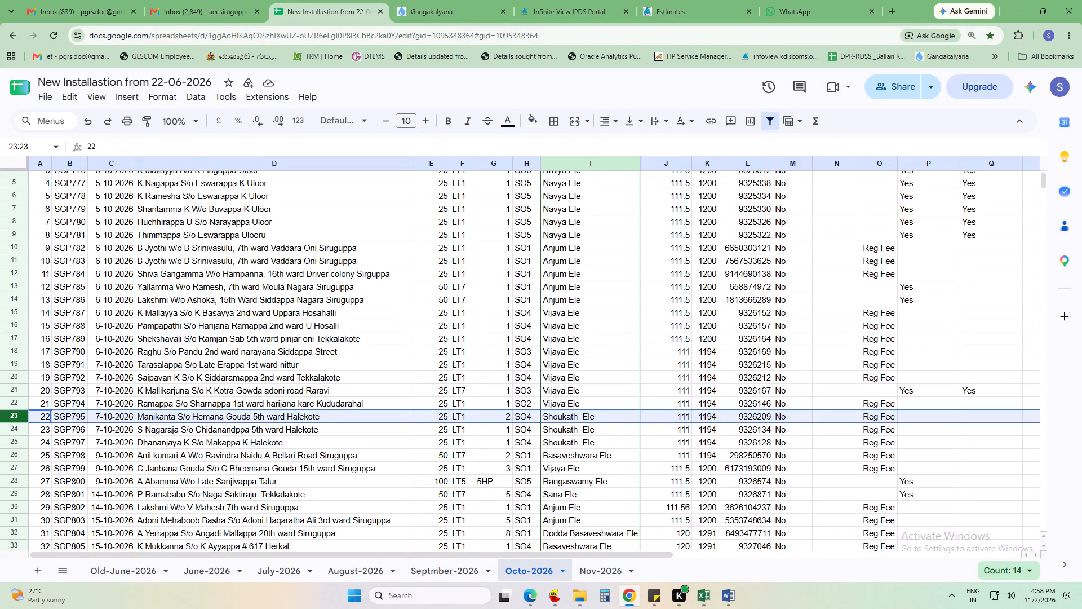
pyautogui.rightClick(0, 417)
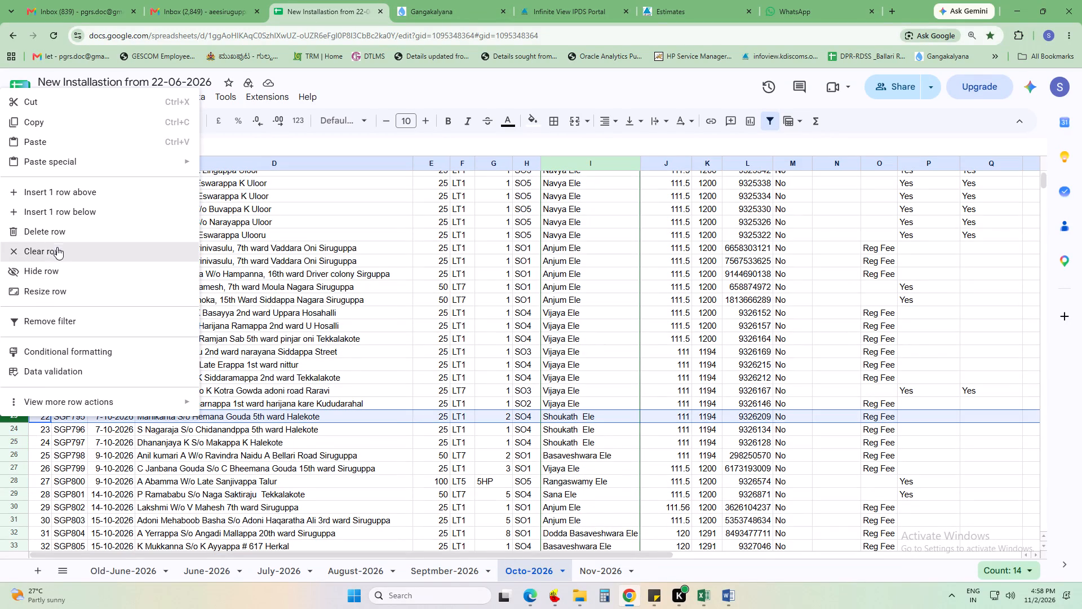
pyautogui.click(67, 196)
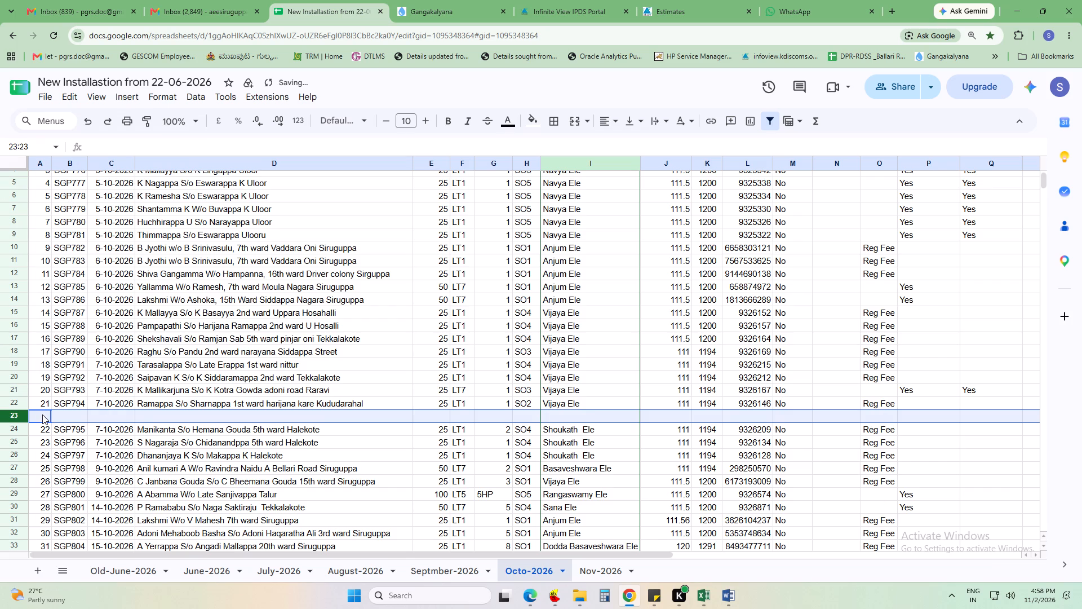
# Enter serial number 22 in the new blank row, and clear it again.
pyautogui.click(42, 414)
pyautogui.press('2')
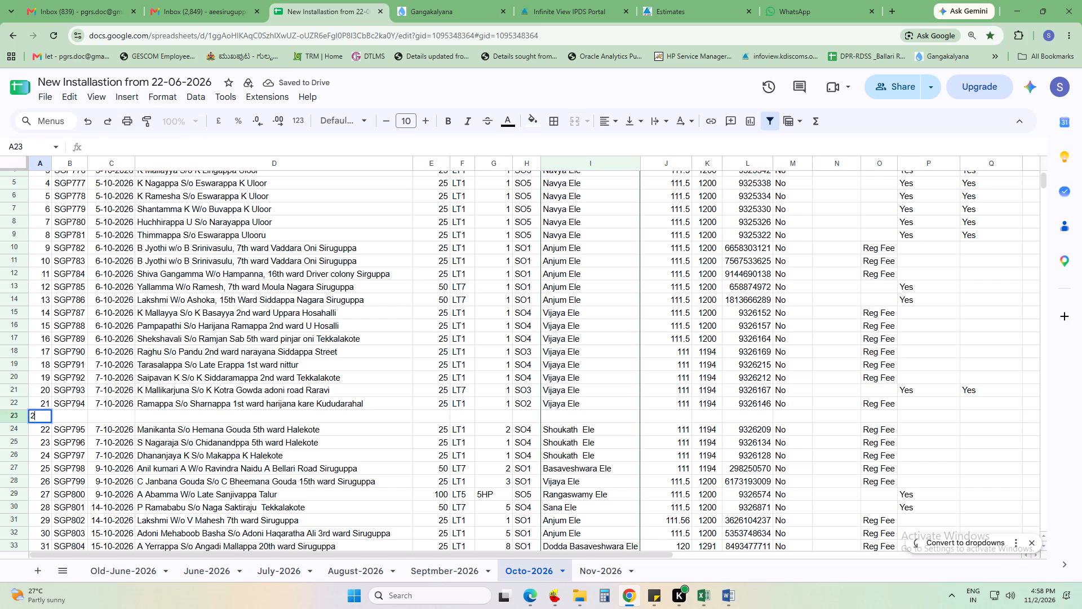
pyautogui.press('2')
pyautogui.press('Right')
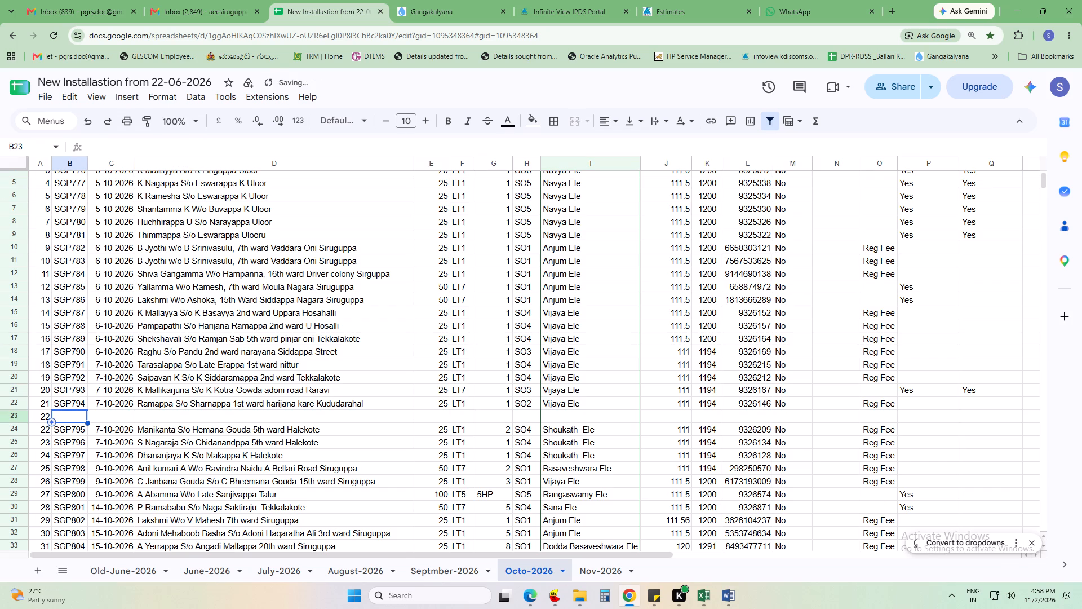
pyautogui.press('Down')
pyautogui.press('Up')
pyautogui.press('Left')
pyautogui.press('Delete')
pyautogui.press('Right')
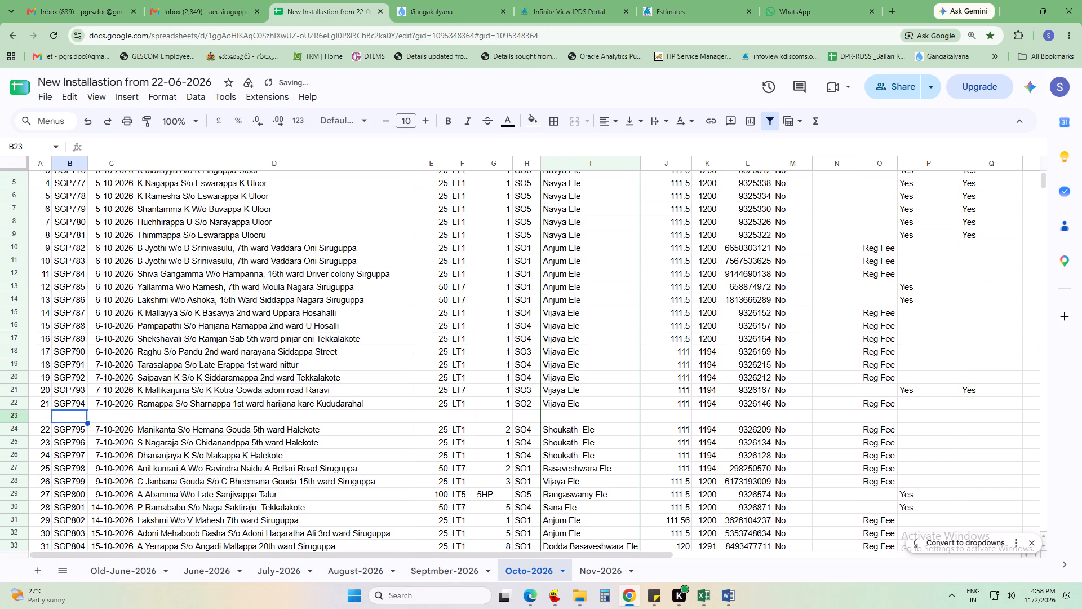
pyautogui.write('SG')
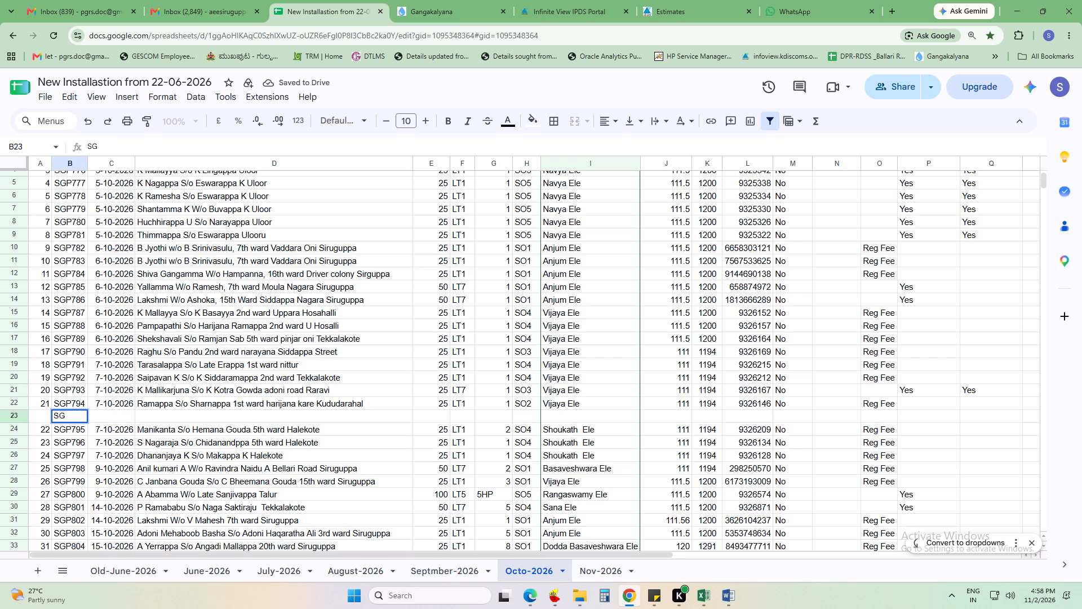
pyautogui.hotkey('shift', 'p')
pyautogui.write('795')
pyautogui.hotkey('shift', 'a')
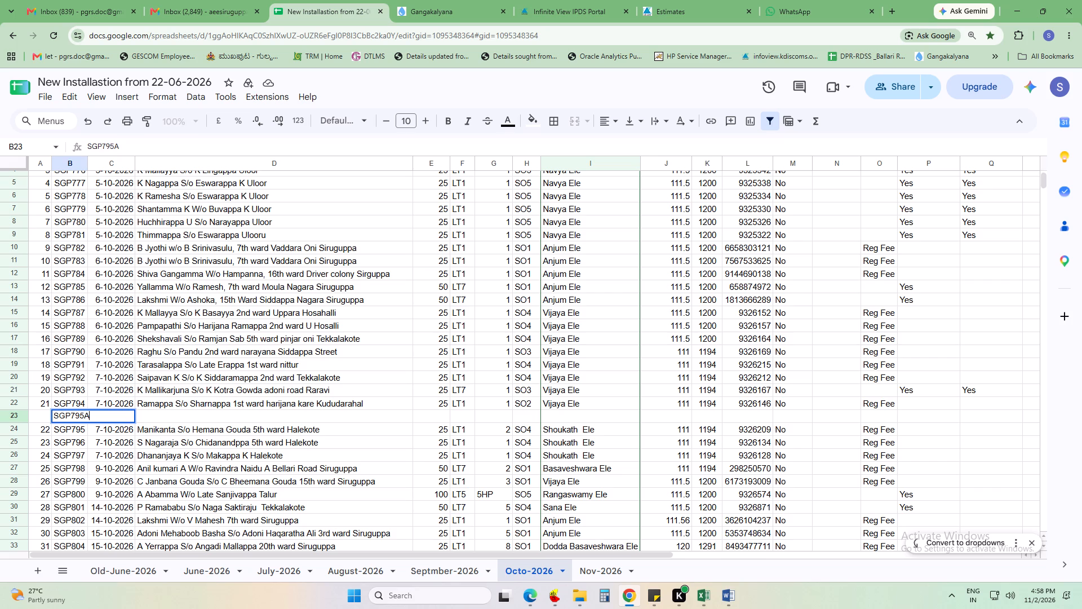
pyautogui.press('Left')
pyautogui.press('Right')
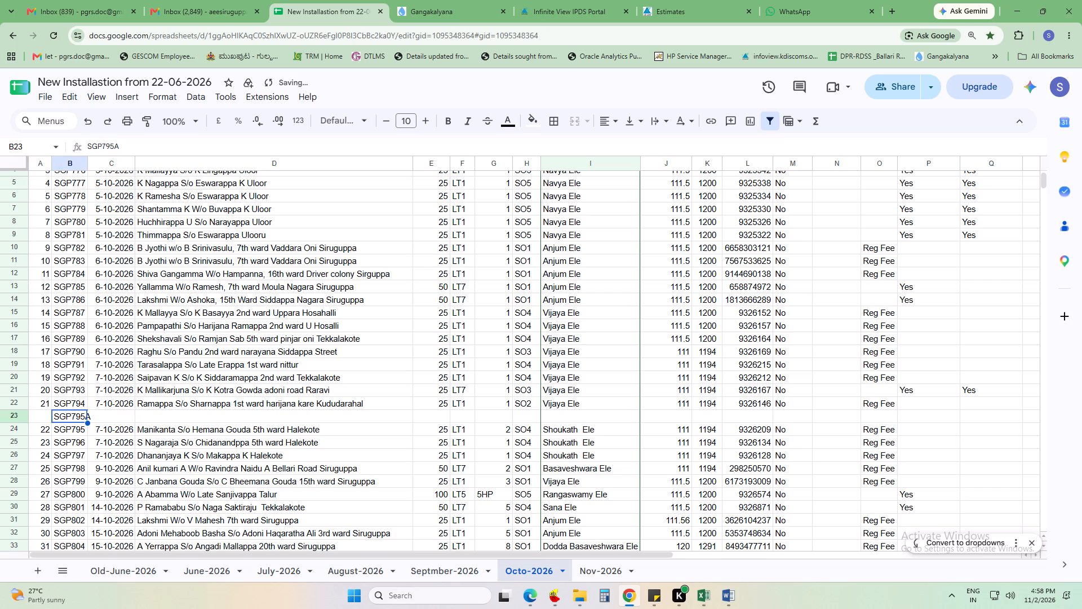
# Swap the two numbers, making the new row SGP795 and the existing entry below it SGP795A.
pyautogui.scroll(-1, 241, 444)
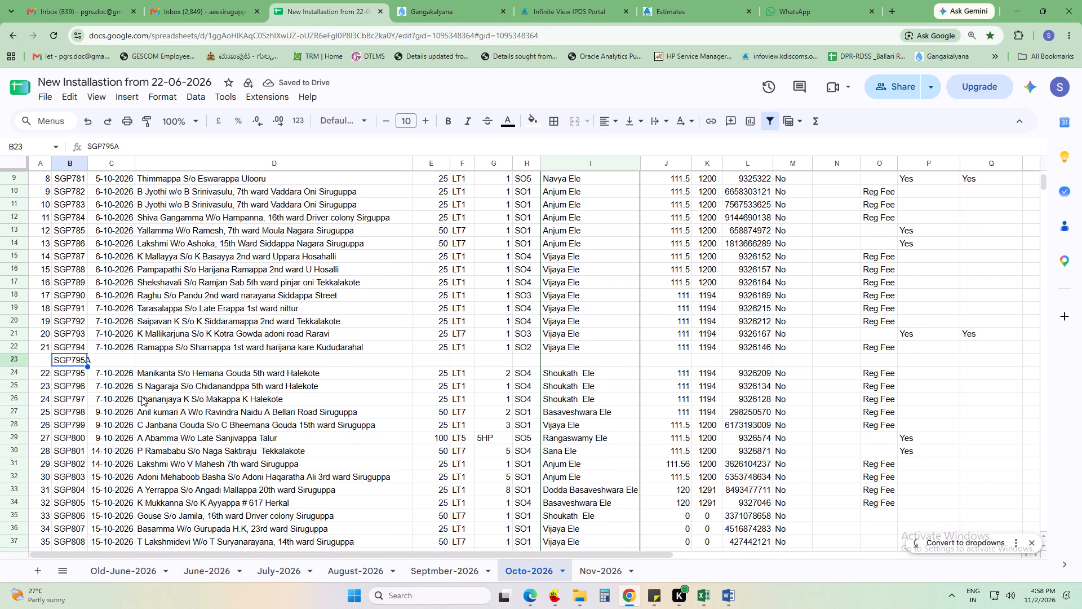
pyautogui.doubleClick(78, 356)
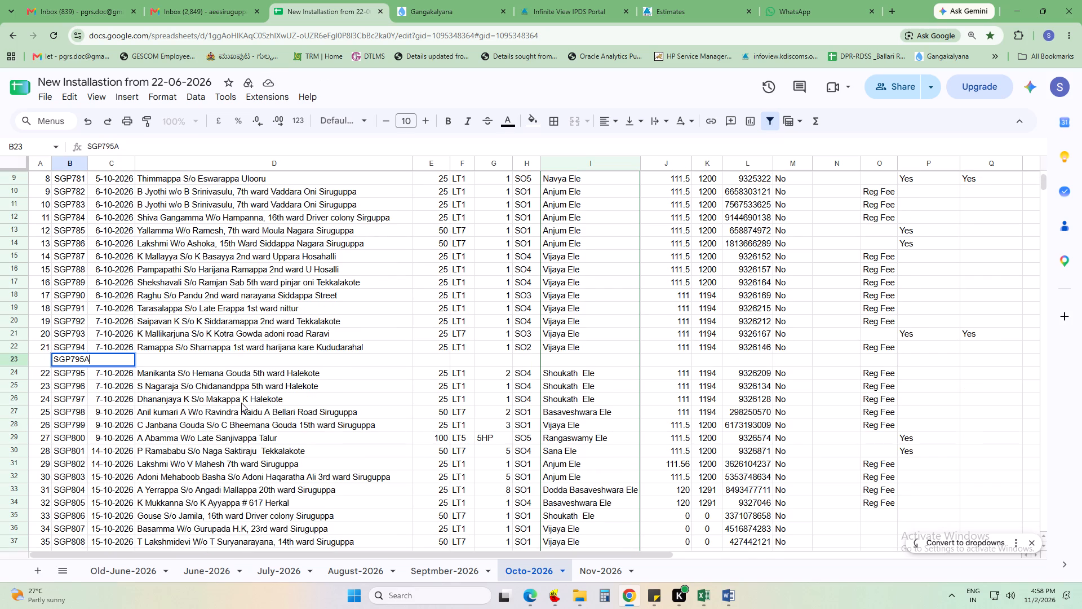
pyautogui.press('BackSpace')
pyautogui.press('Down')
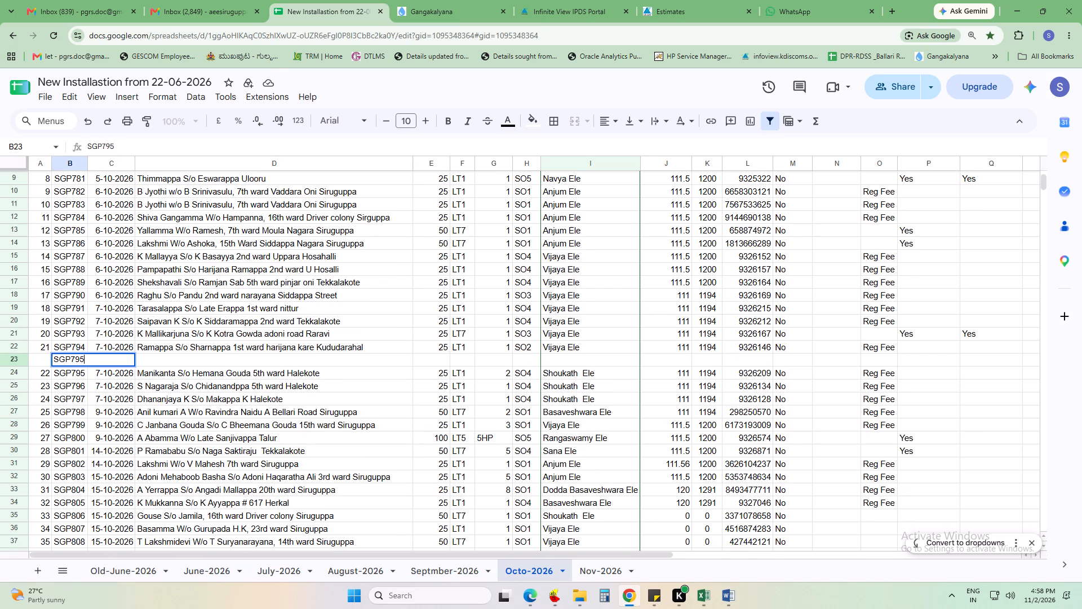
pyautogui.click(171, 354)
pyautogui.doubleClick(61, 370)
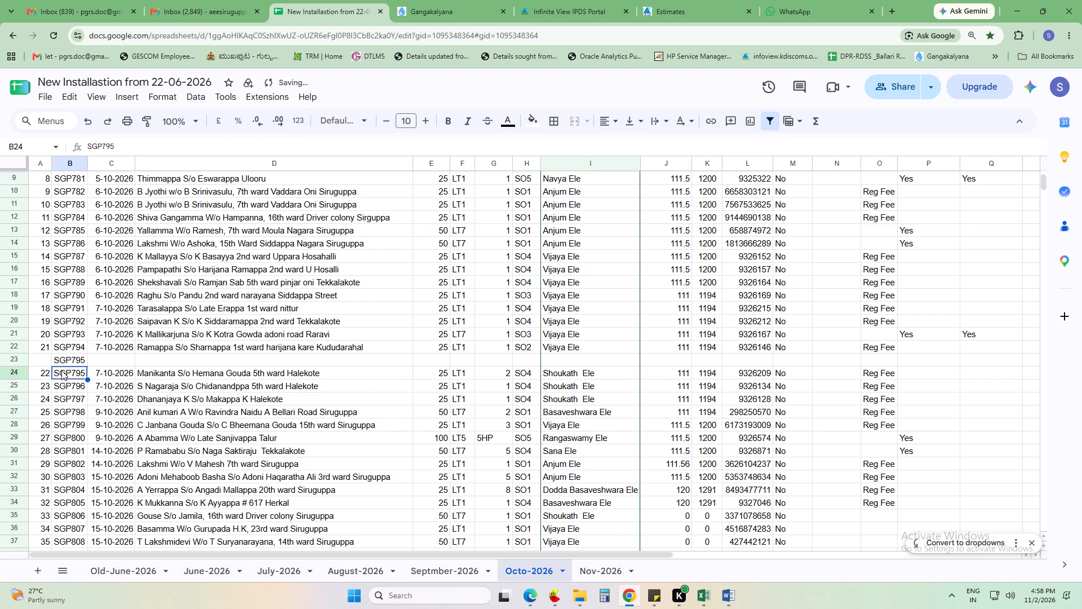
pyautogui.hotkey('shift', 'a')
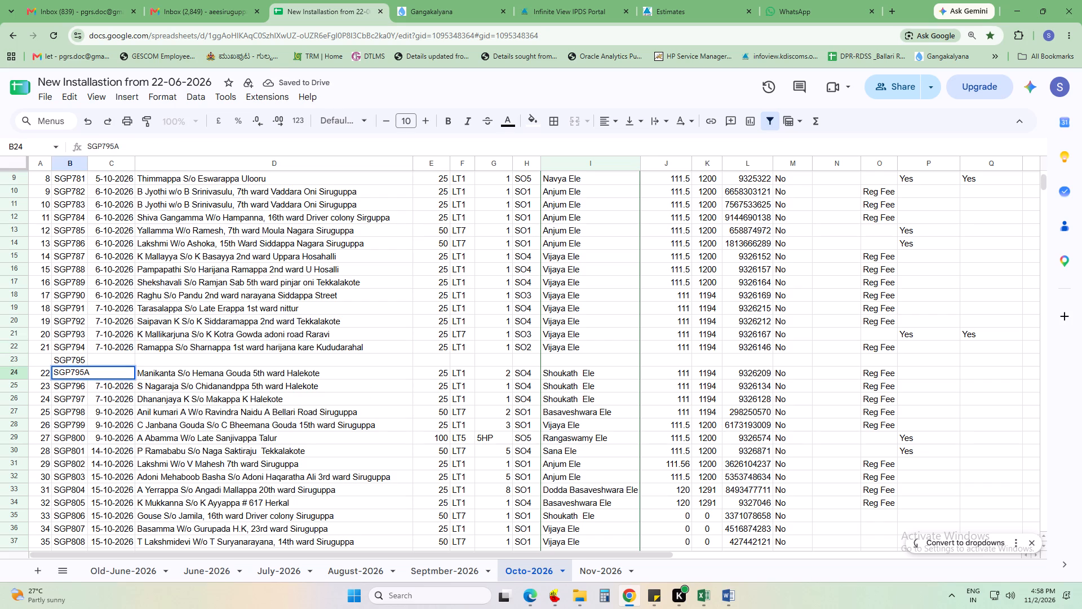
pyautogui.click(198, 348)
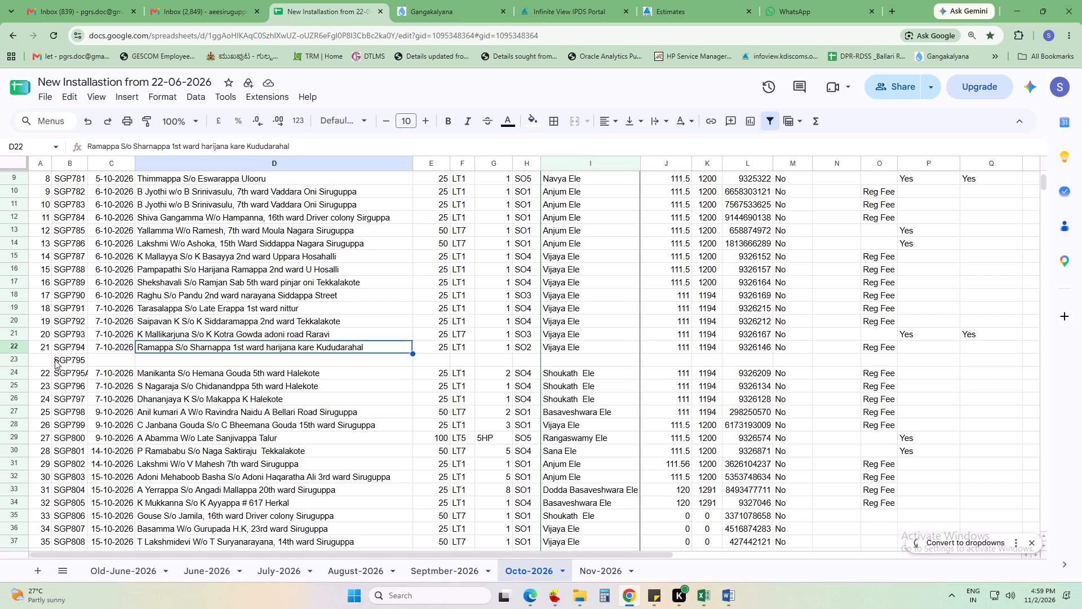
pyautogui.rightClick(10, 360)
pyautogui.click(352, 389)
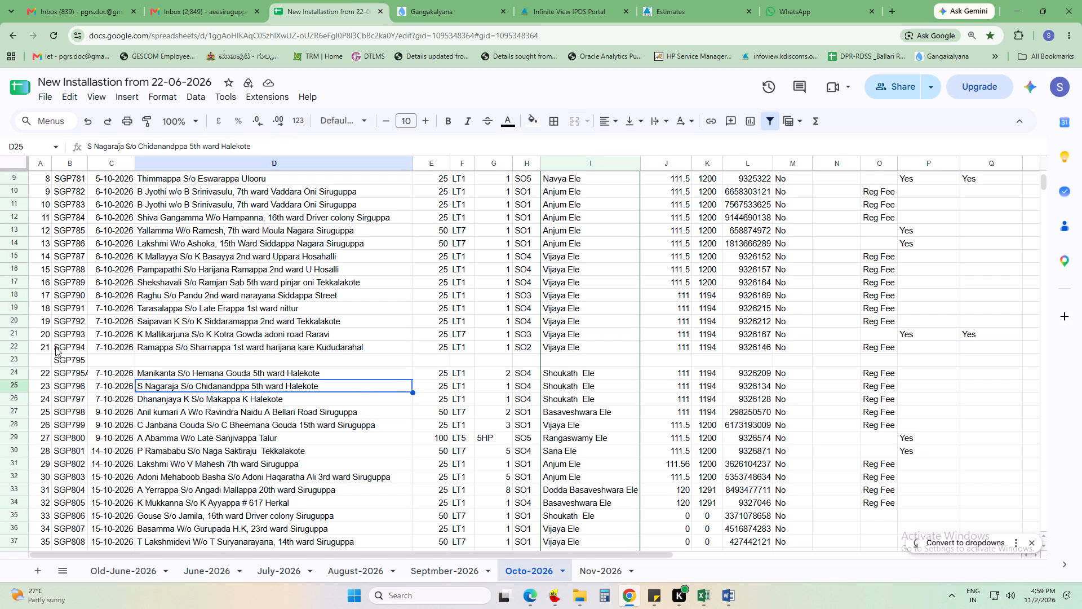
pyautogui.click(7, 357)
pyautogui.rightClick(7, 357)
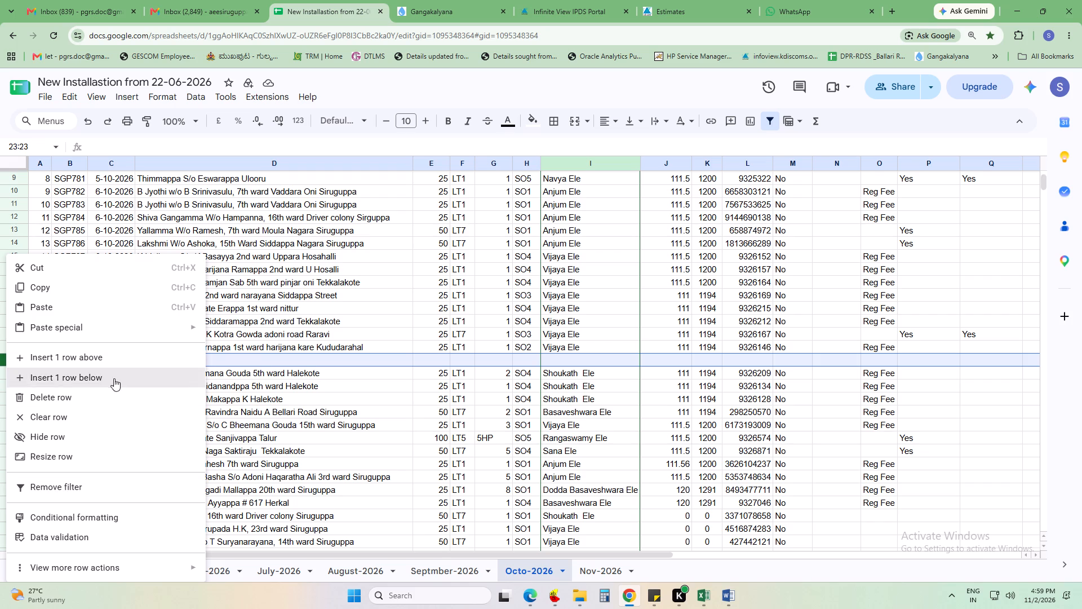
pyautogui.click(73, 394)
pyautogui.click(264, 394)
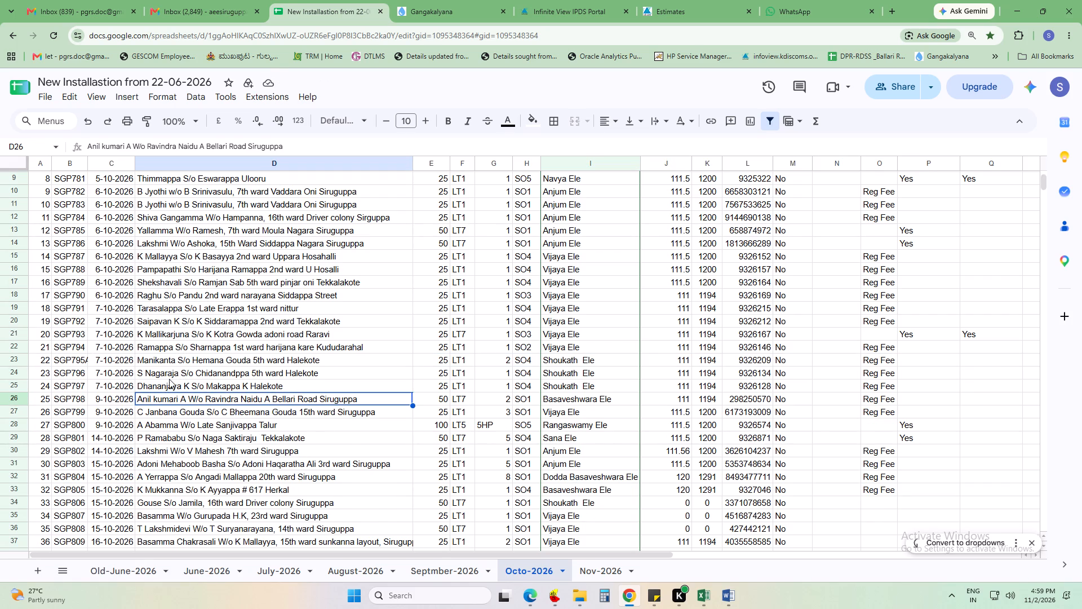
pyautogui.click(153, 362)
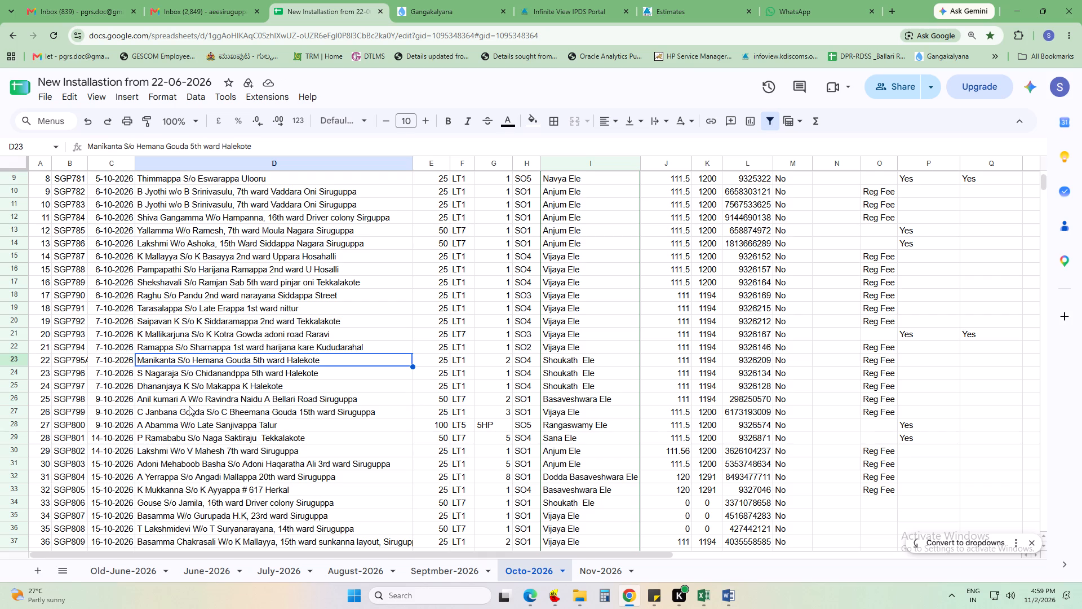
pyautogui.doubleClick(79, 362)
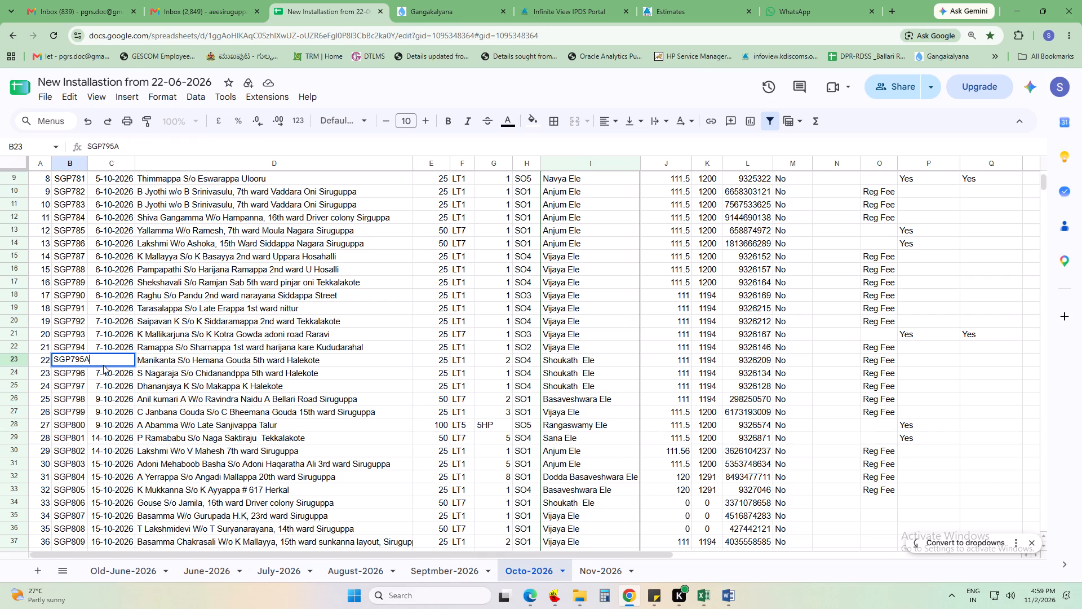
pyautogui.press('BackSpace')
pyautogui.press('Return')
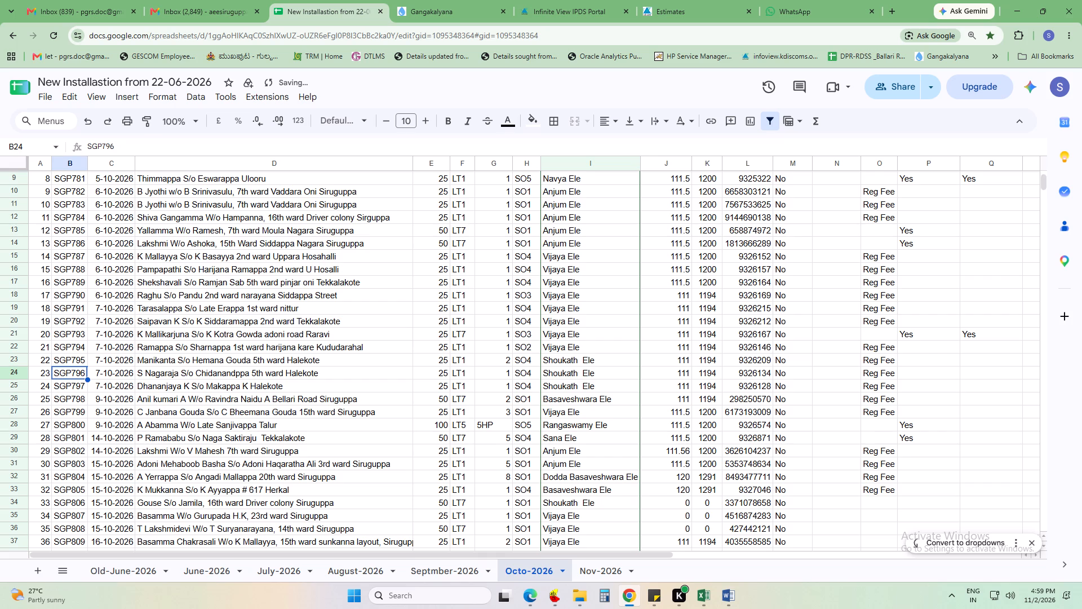
# Insert a blank row between the SGP796 and SGP797 entries.
pyautogui.press('Down')
pyautogui.press('Left')
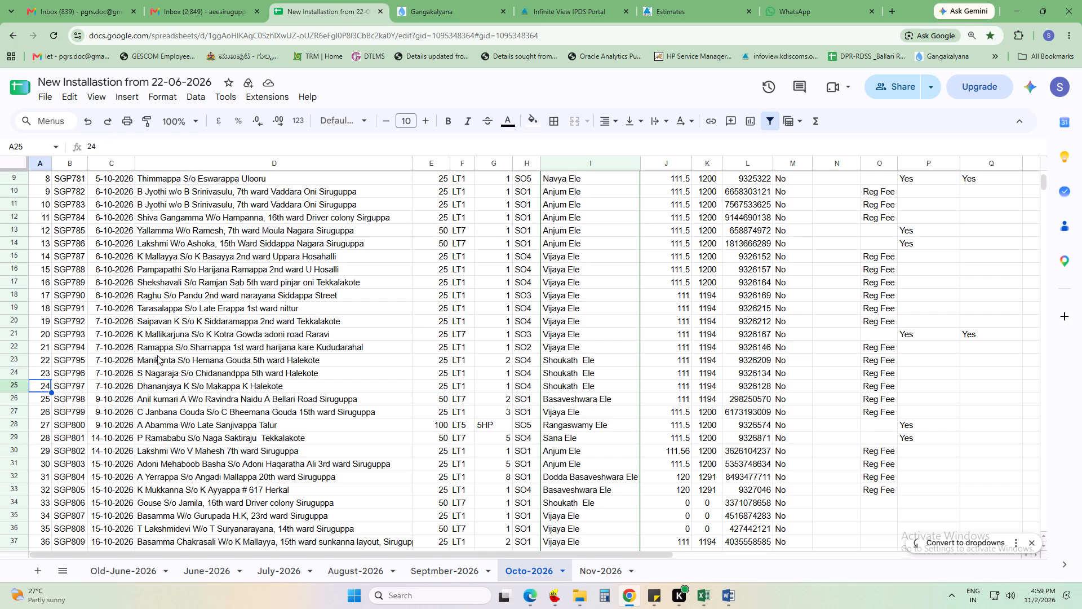
pyautogui.click(11, 387)
pyautogui.rightClick(11, 387)
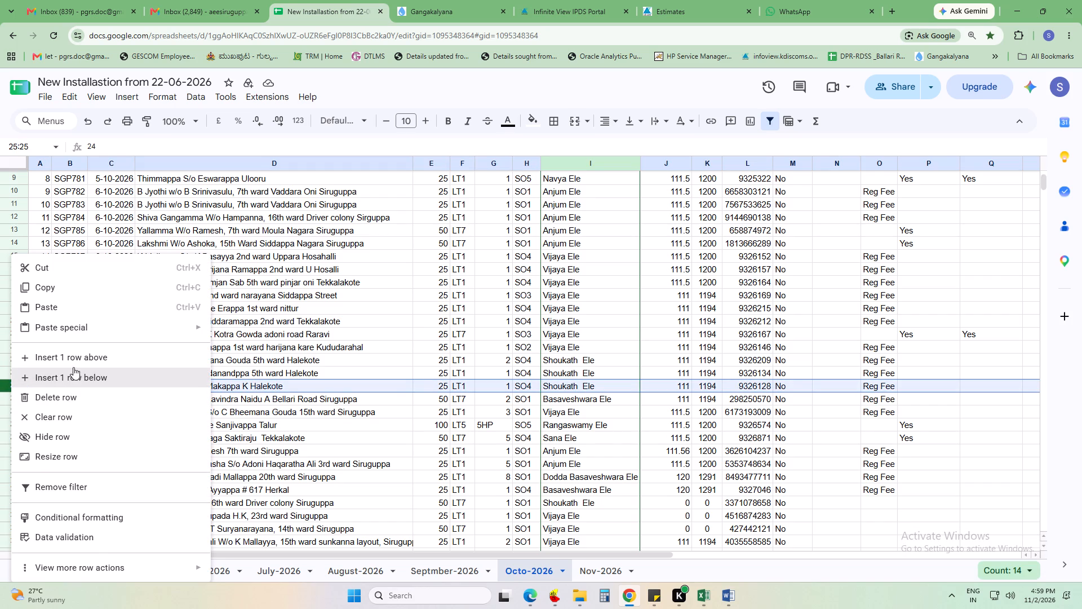
pyautogui.click(73, 363)
pyautogui.click(45, 386)
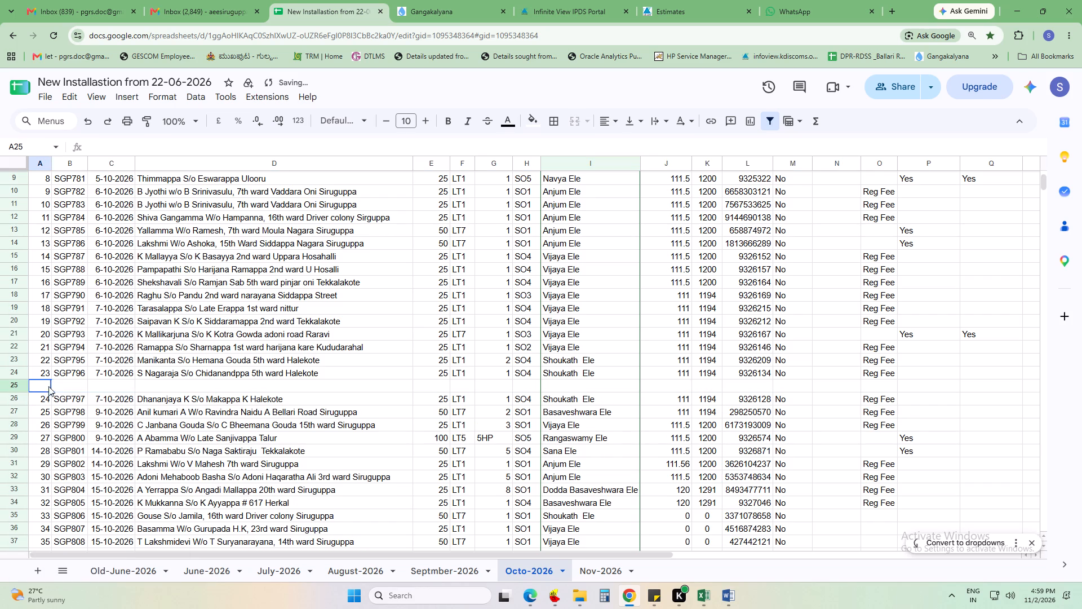
pyautogui.click(65, 389)
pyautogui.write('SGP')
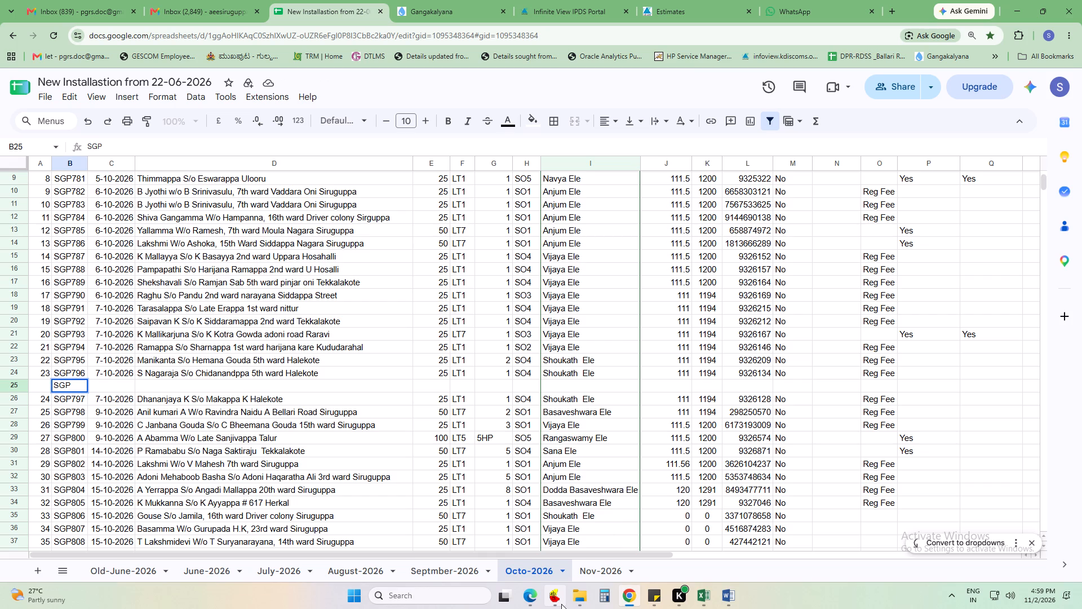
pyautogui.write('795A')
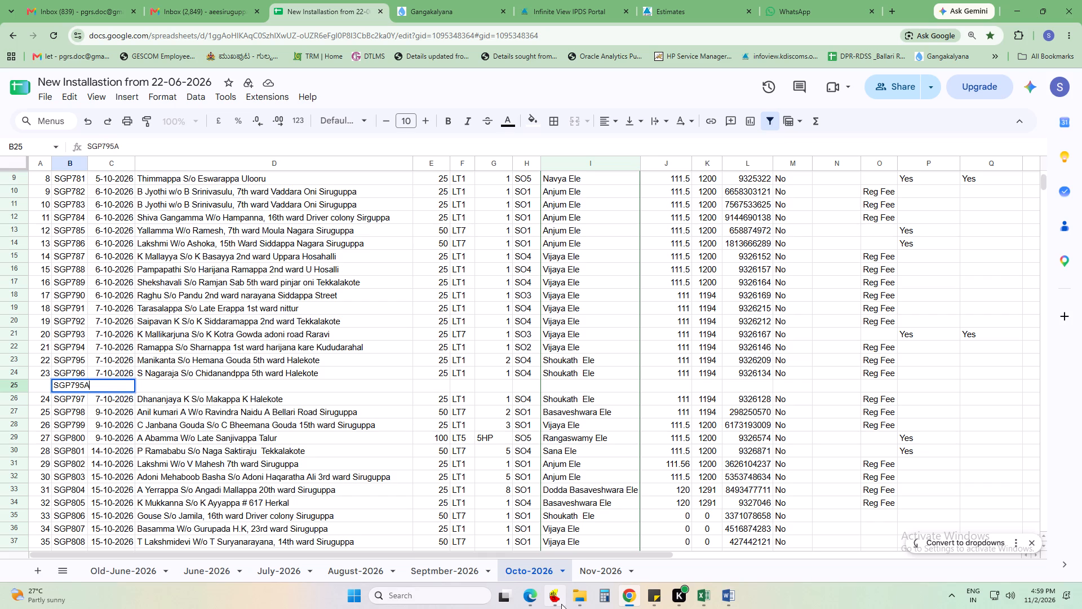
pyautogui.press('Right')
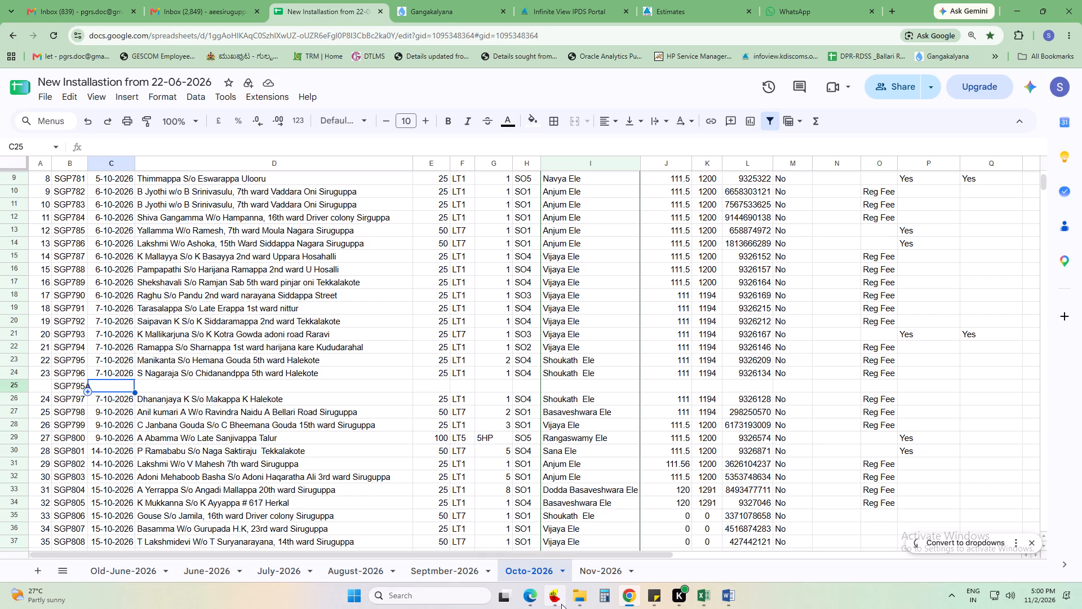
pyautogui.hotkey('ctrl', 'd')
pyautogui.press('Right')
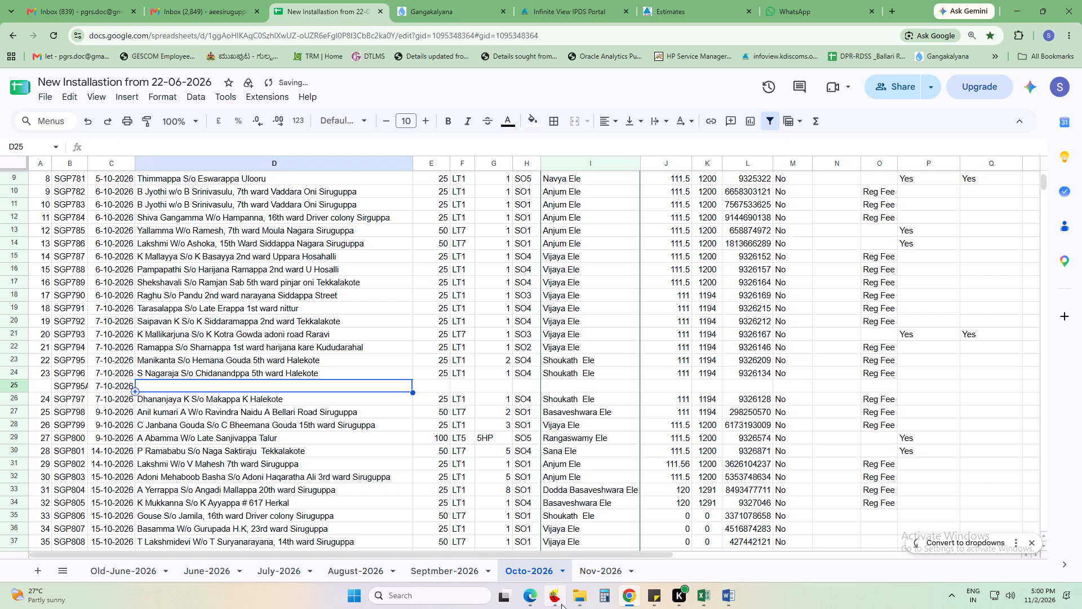
# Move the SGP797 entry's details, from the applicant name through the Reg Fee column, up into the SGP795A row.
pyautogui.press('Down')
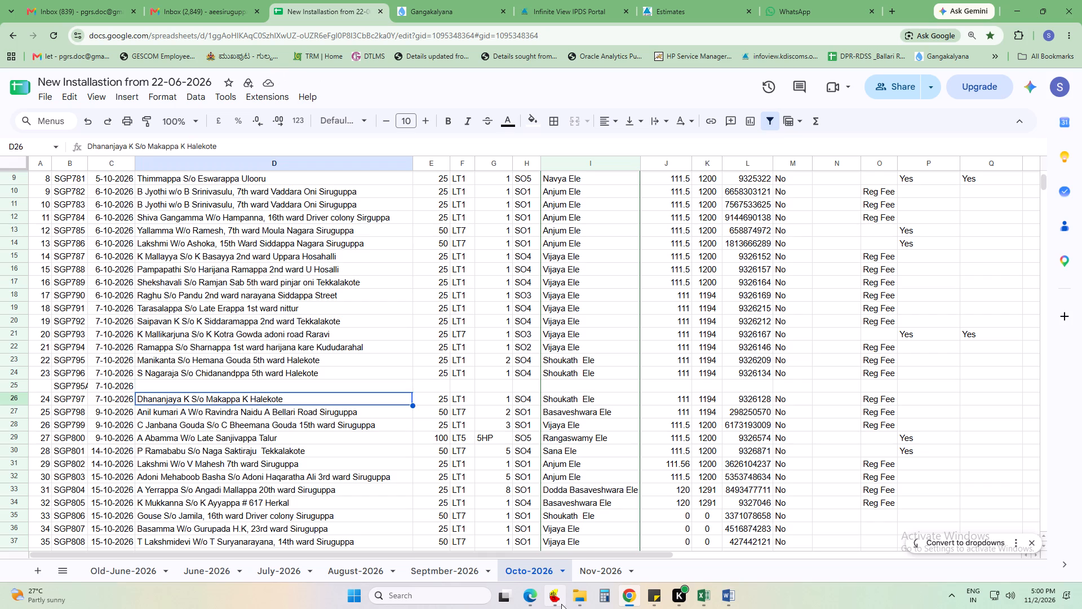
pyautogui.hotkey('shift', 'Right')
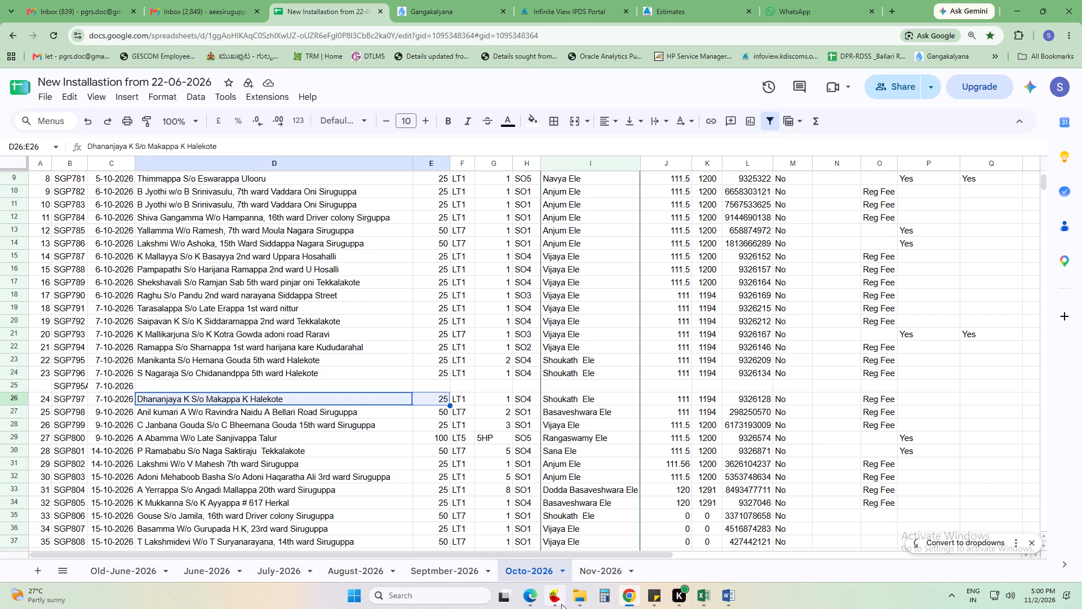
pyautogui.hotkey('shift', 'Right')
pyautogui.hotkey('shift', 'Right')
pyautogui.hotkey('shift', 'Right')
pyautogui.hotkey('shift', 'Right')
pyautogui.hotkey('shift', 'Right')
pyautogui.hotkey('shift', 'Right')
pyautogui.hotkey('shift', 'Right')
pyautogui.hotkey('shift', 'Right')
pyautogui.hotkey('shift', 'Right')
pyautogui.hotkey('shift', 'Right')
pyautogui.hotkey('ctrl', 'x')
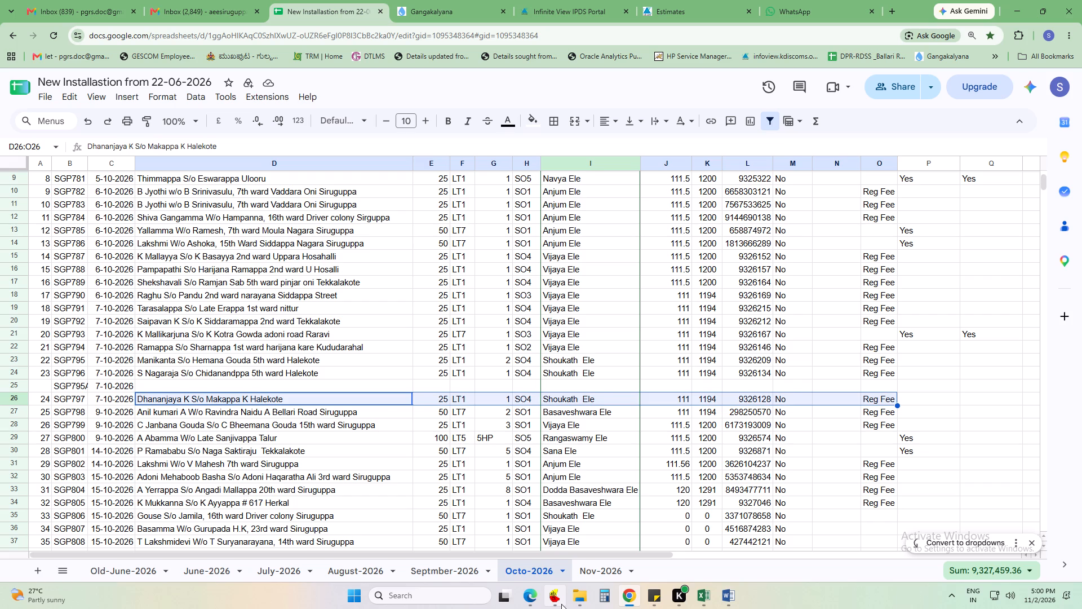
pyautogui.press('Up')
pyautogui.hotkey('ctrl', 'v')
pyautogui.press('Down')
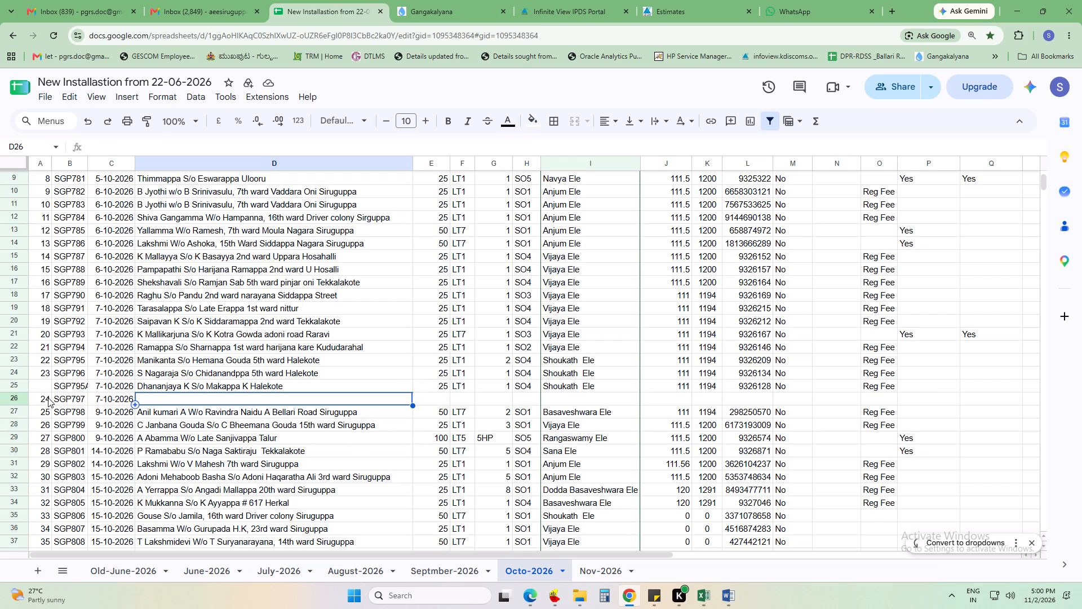
# Insert a blank row between the SGP795A and SGP797 entries.
pyautogui.click(16, 400)
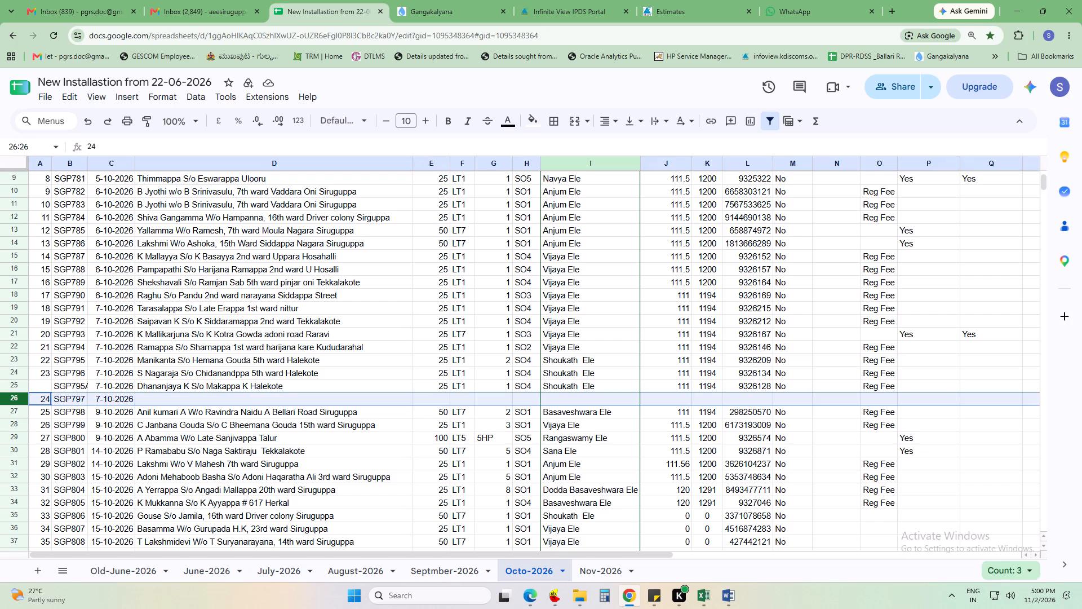
pyautogui.rightClick(16, 400)
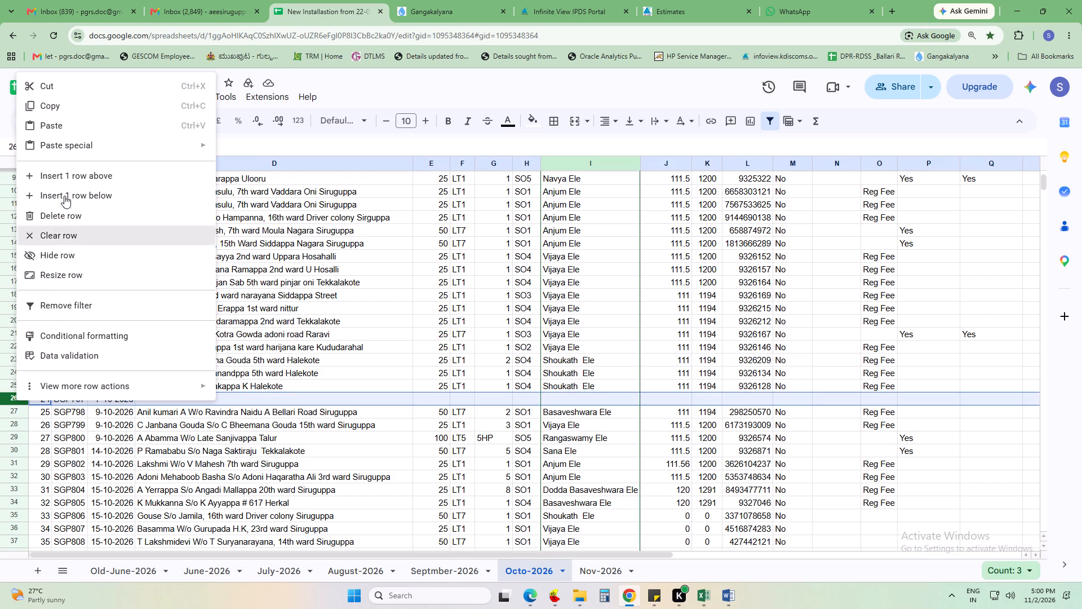
pyautogui.click(72, 173)
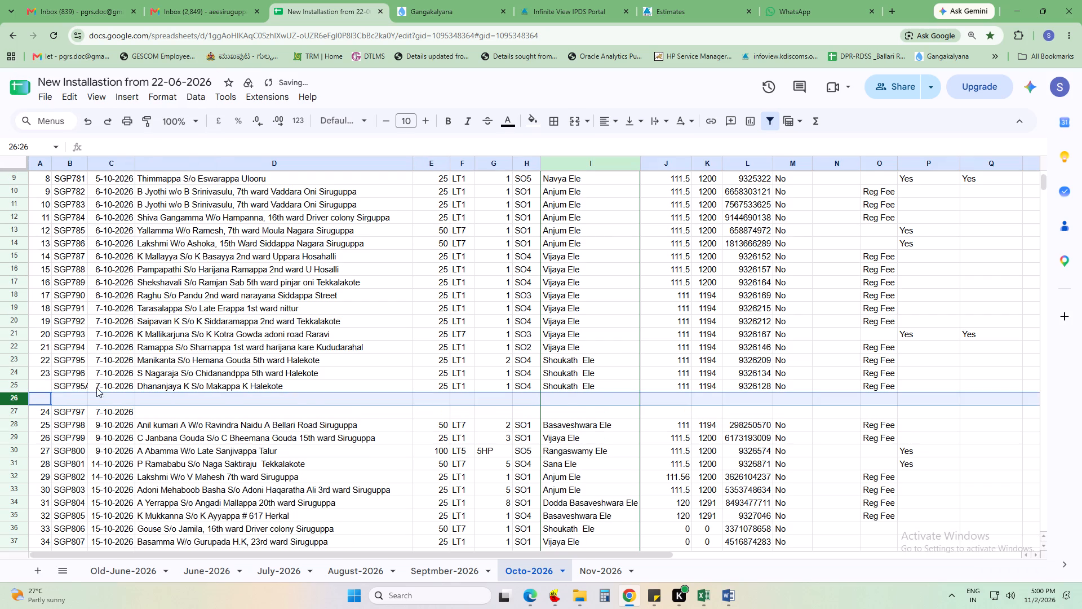
pyautogui.click(78, 397)
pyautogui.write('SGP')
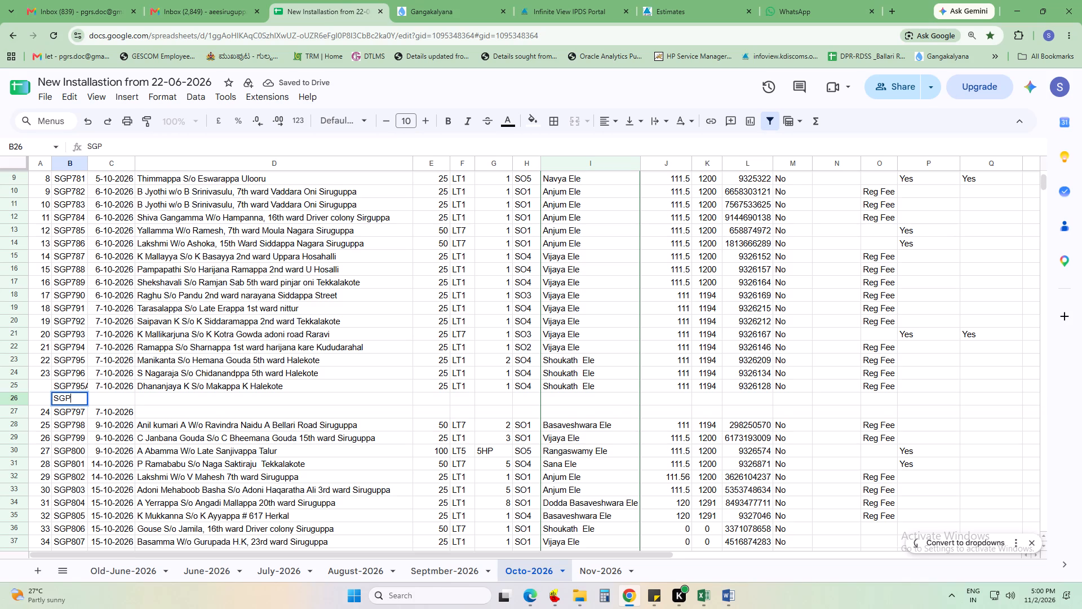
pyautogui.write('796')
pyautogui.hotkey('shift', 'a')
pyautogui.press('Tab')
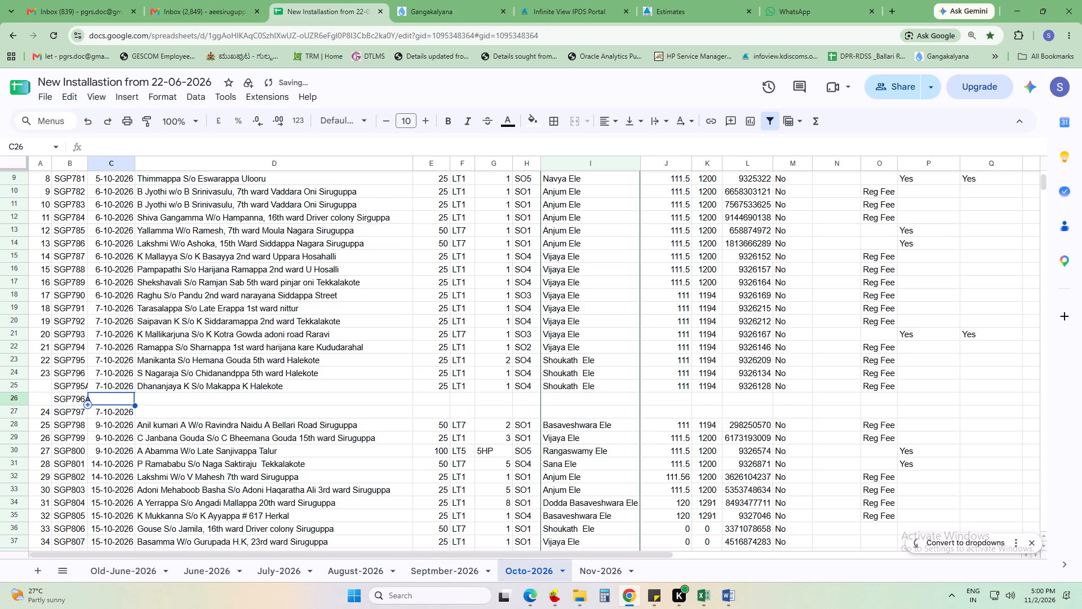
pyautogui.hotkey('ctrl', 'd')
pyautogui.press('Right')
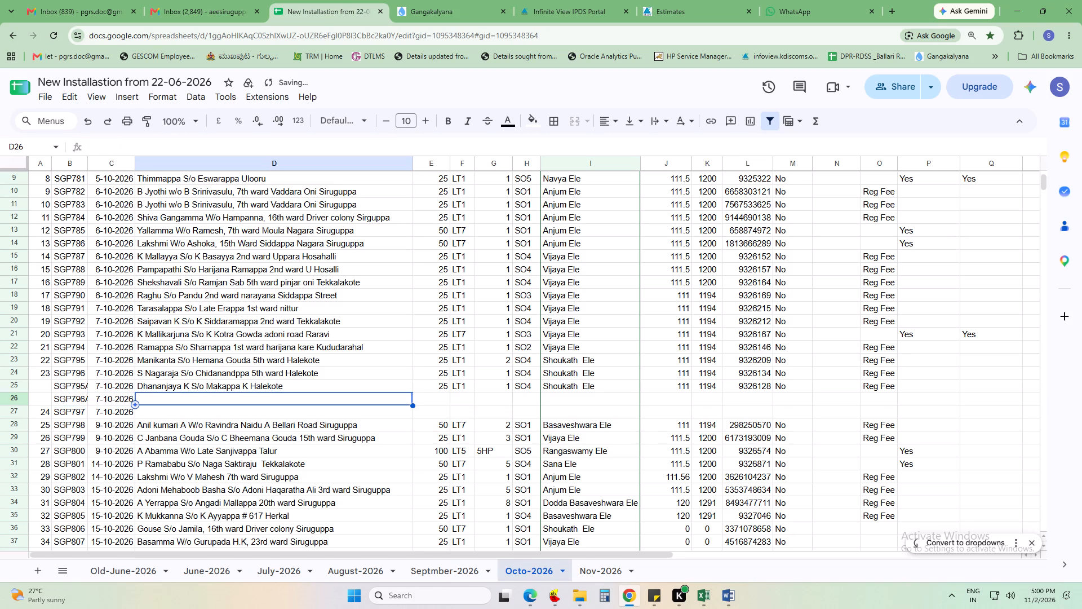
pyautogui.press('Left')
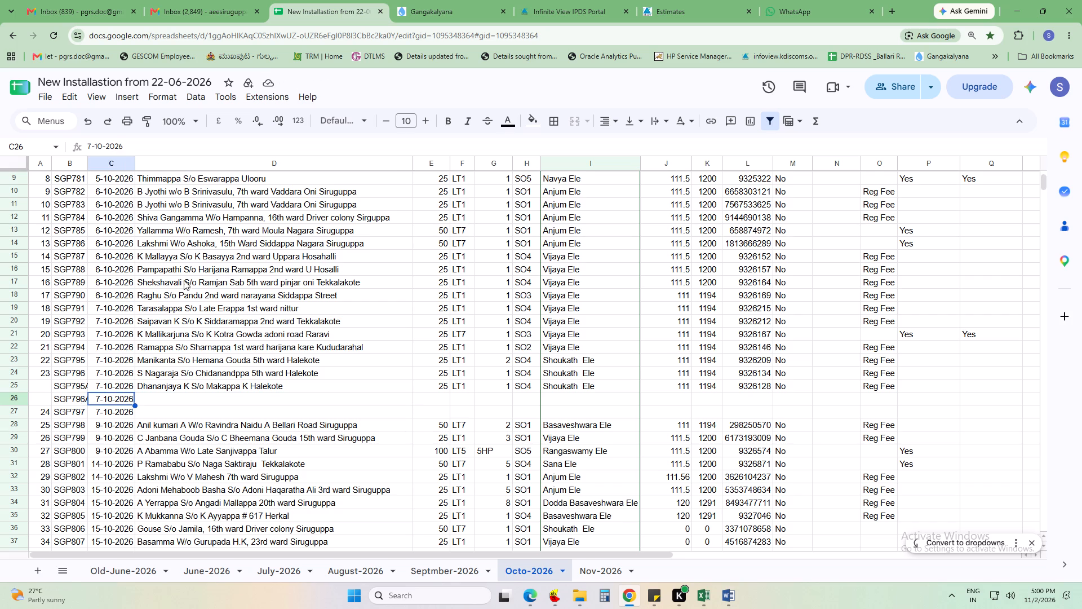
pyautogui.doubleClick(102, 399)
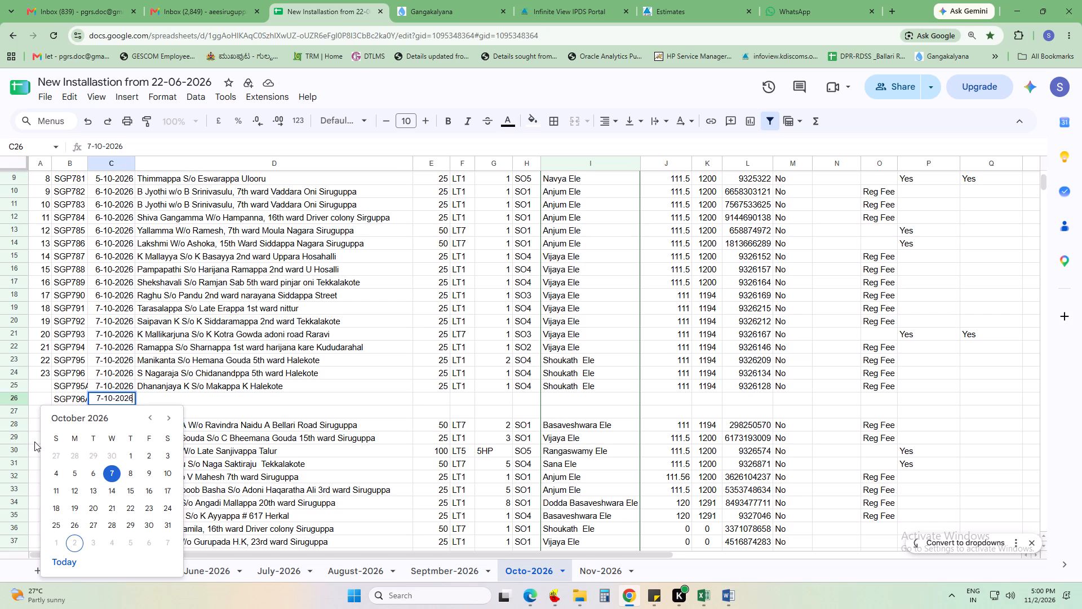
pyautogui.click(143, 471)
# Enter the applicant's name, spouse's name and address in column D of the SGP796A row.
pyautogui.click(144, 399)
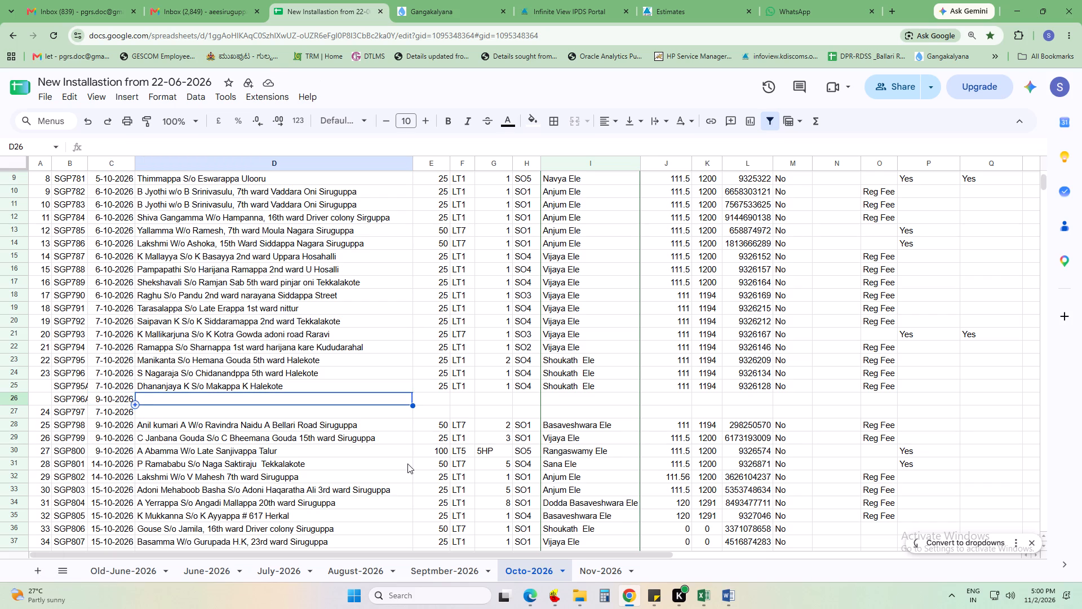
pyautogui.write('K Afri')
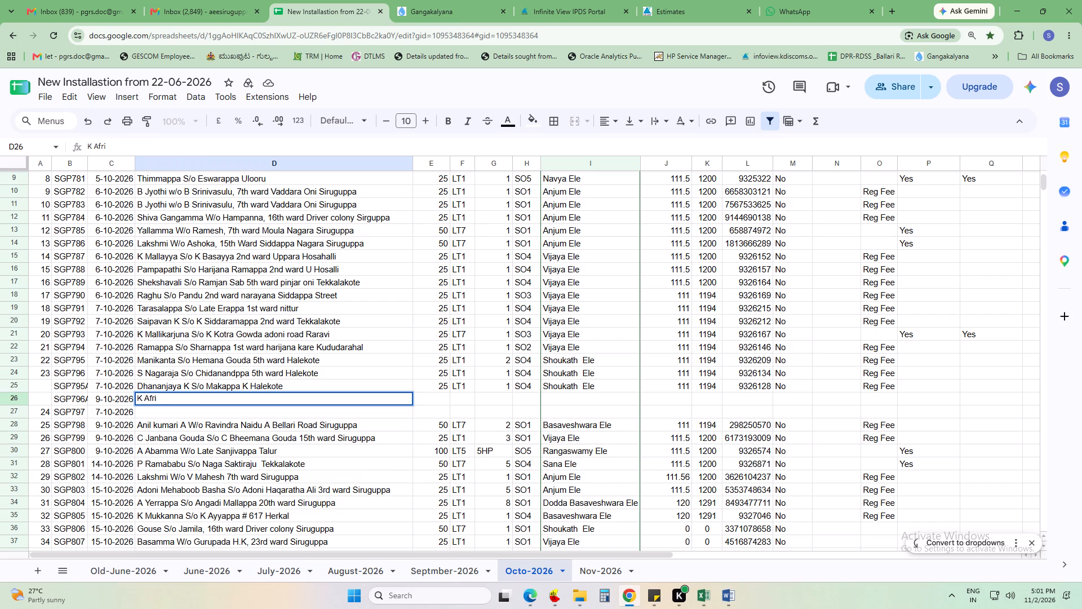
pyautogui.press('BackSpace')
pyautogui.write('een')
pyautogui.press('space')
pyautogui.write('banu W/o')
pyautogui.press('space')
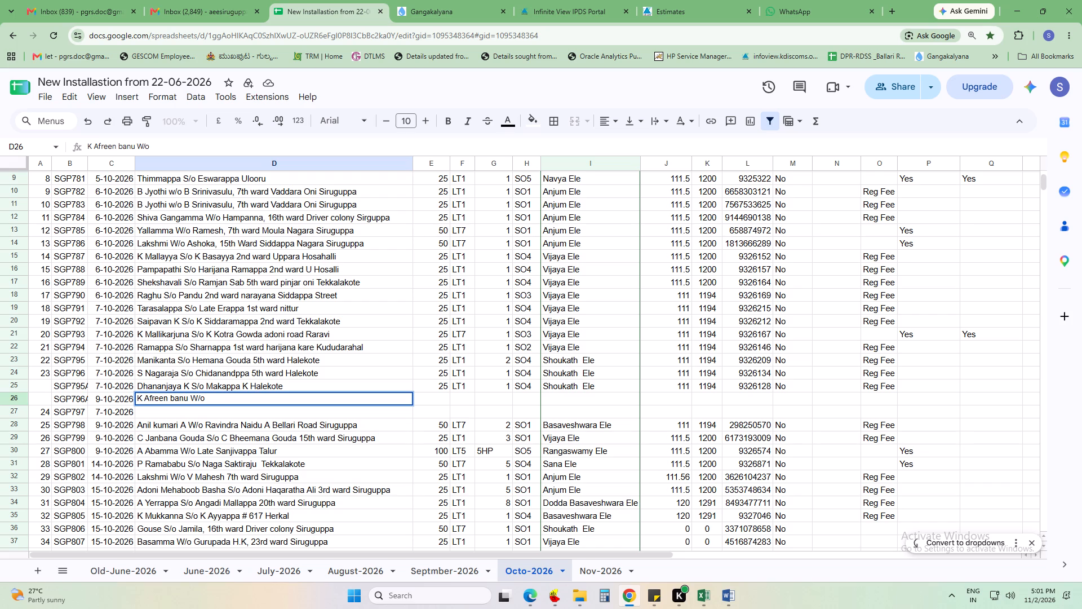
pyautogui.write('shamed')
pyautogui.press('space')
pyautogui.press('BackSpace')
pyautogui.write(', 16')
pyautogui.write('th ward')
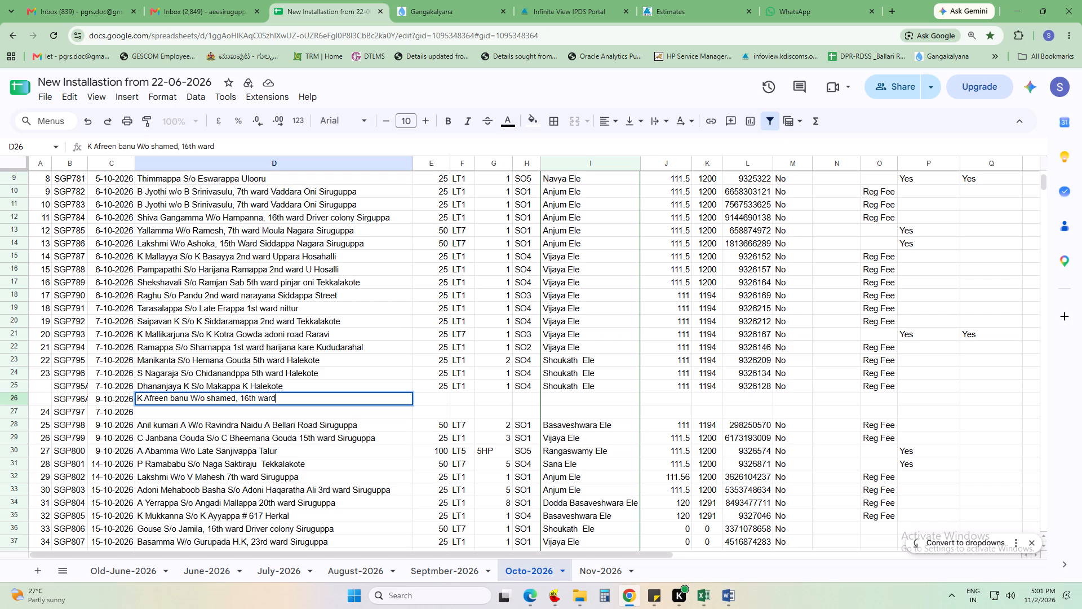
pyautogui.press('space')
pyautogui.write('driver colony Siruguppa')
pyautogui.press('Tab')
# Fill columns E to I of the SGP796A row with 25, LT1, 1, SO1 and Mohammadiya Ele.
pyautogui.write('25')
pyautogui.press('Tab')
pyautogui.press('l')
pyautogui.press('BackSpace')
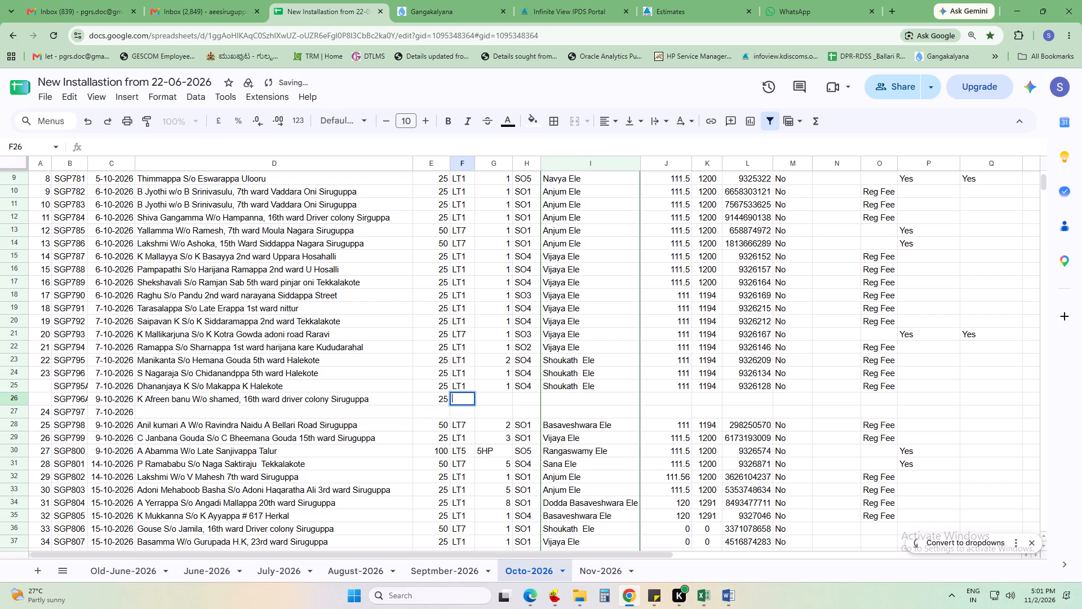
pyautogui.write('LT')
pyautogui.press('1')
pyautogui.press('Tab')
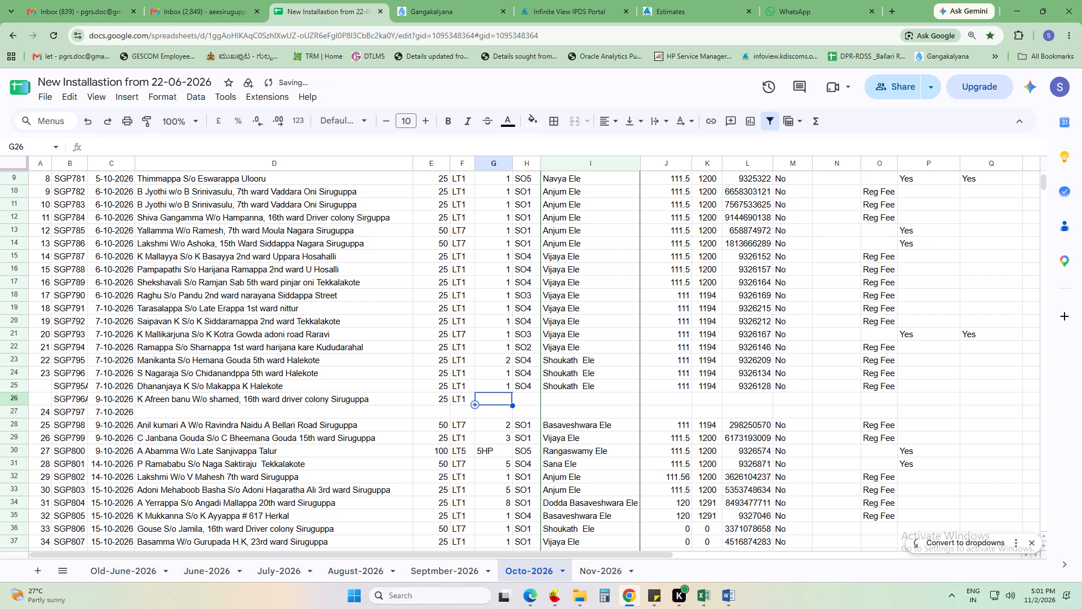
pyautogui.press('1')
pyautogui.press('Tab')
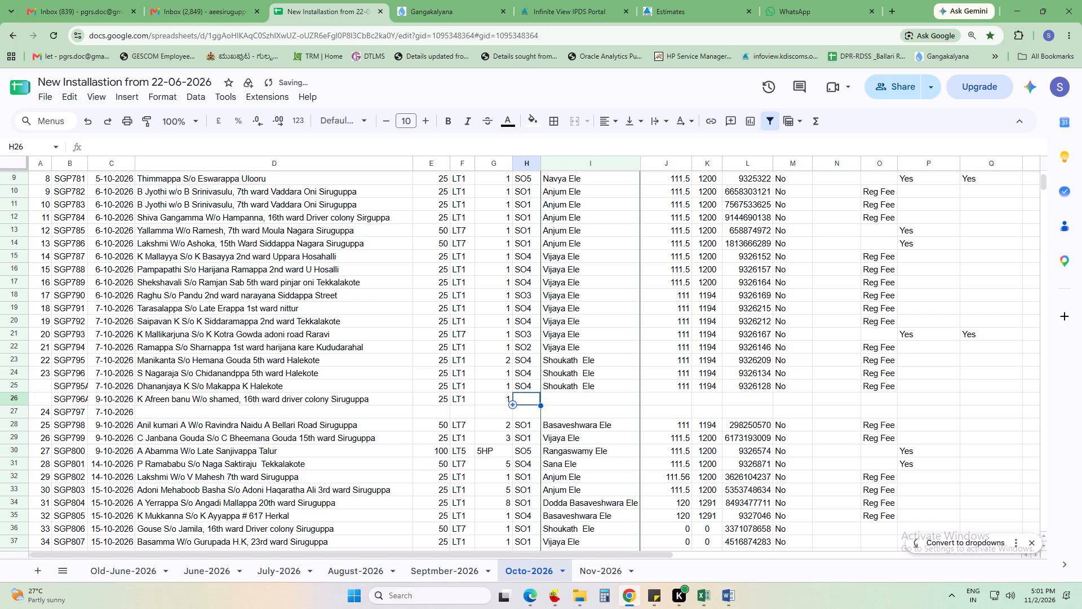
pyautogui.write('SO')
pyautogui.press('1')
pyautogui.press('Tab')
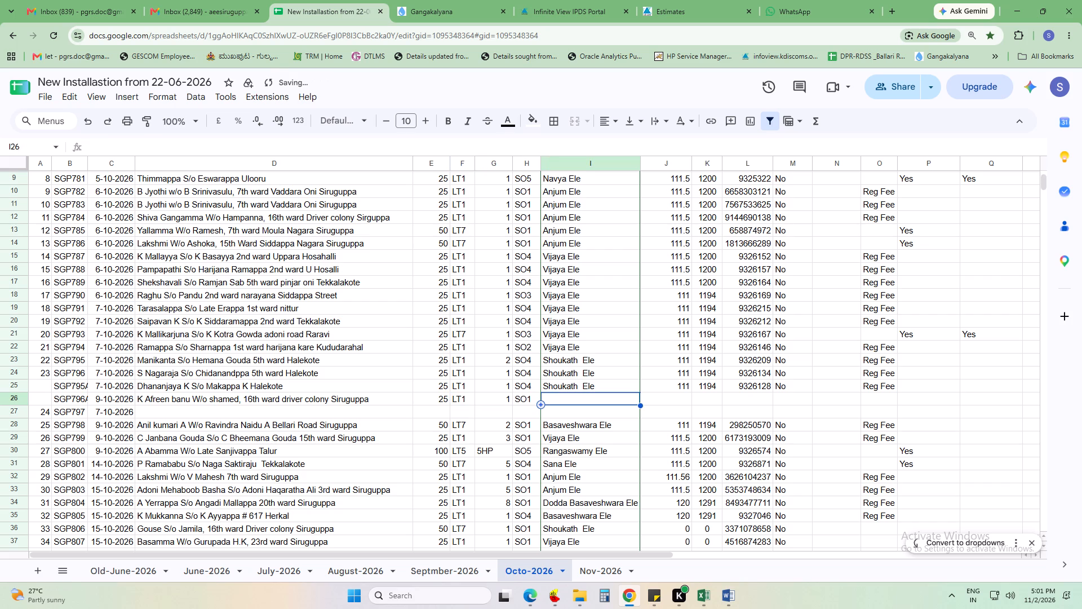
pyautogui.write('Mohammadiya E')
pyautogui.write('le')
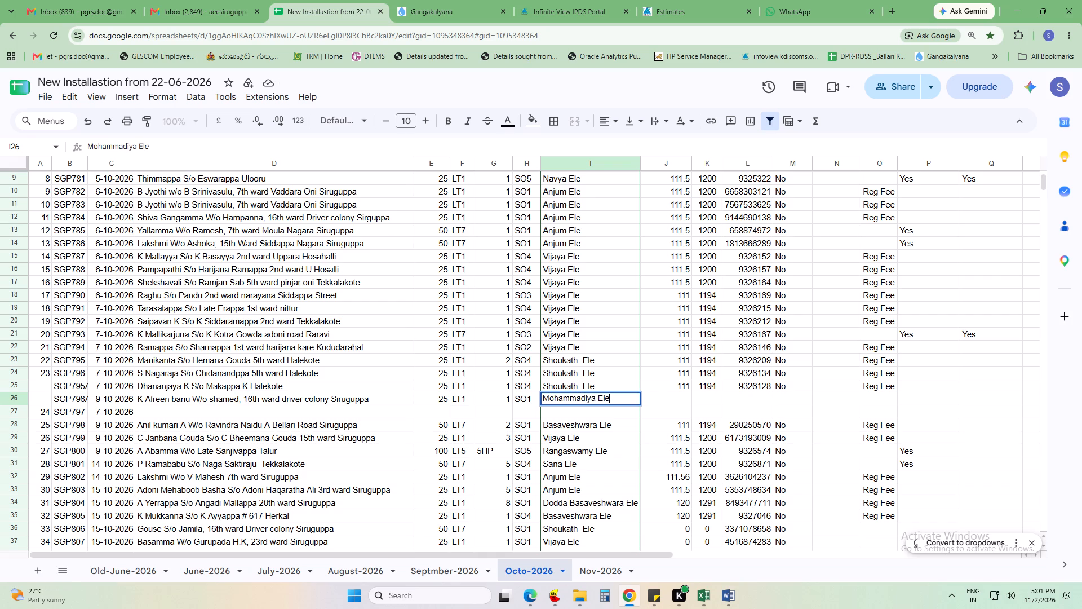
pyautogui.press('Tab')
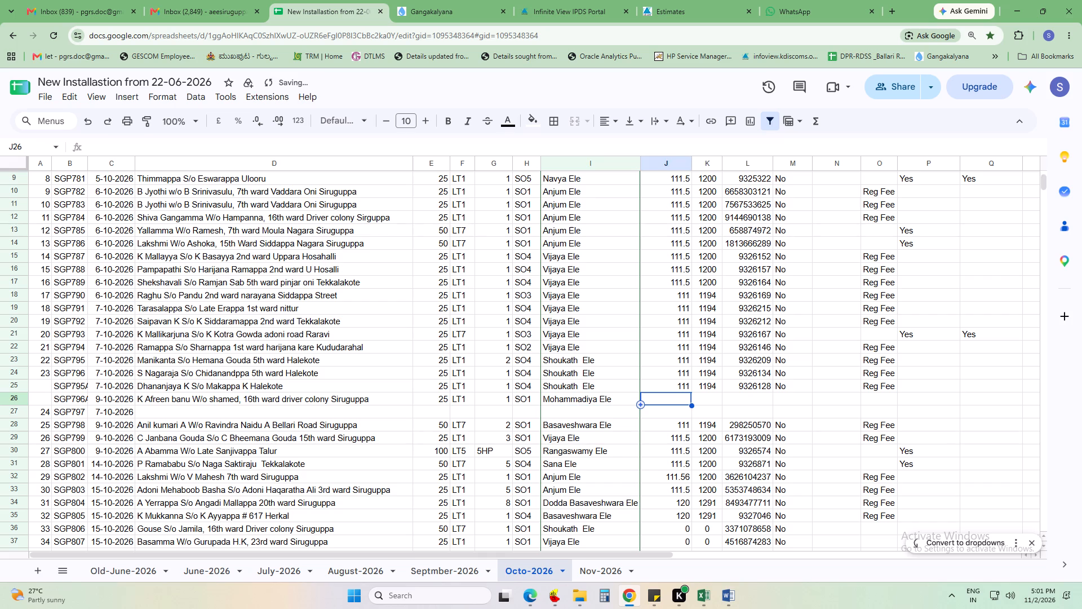
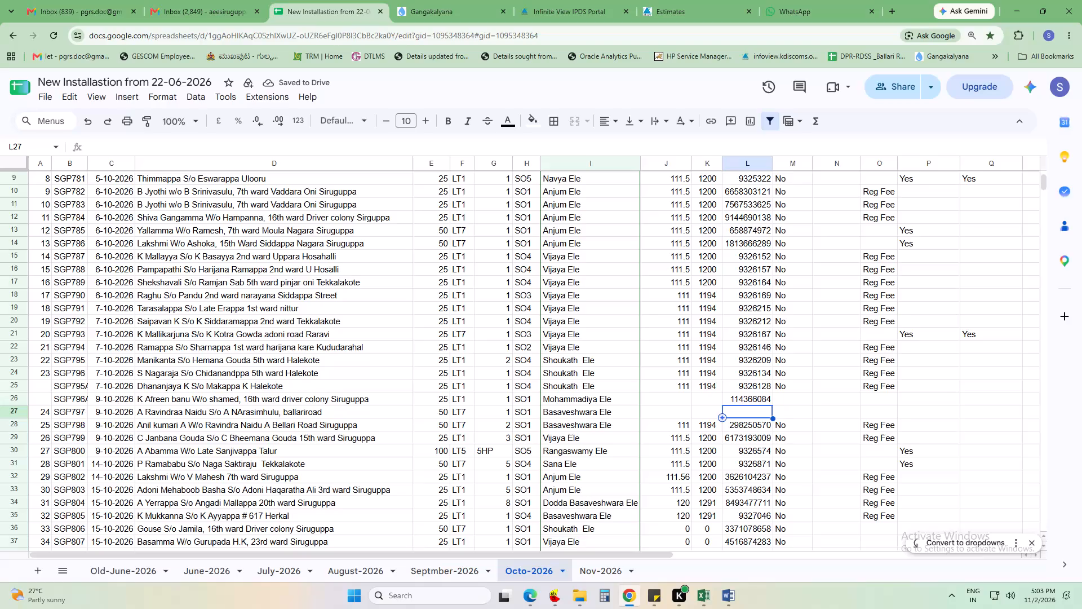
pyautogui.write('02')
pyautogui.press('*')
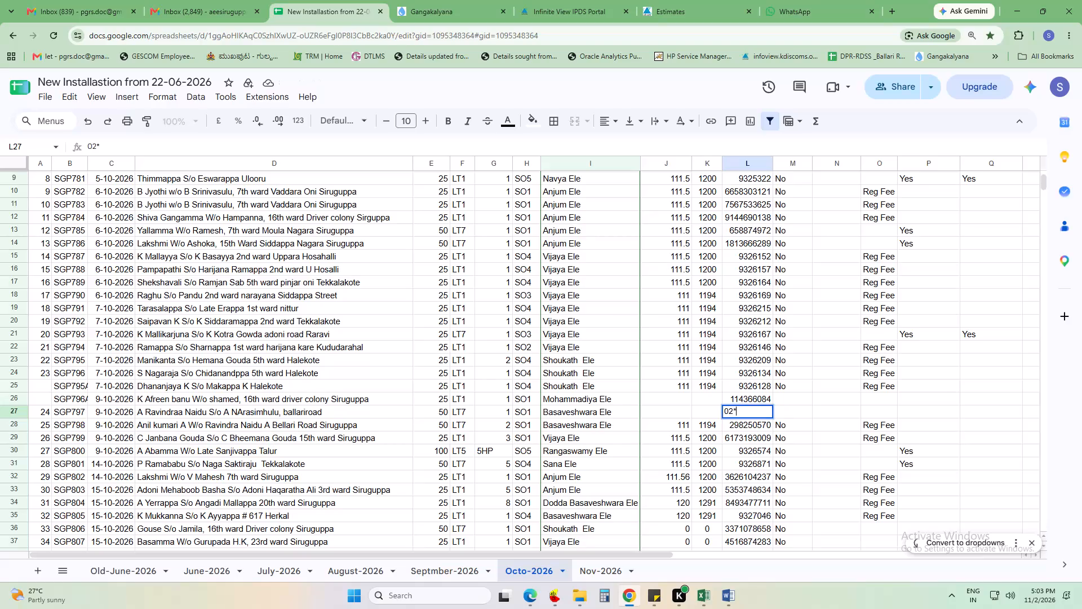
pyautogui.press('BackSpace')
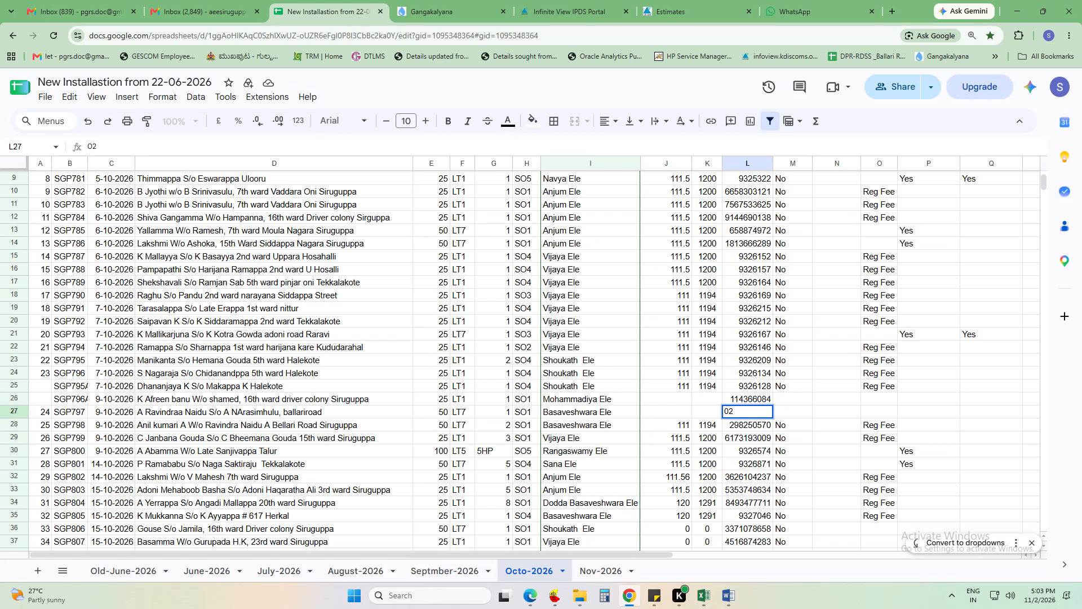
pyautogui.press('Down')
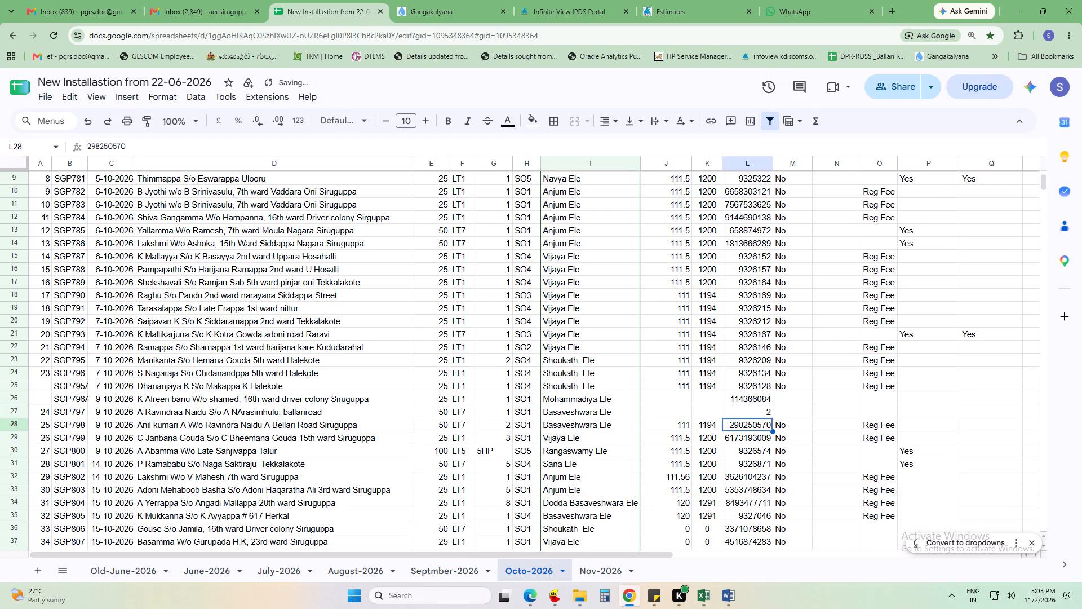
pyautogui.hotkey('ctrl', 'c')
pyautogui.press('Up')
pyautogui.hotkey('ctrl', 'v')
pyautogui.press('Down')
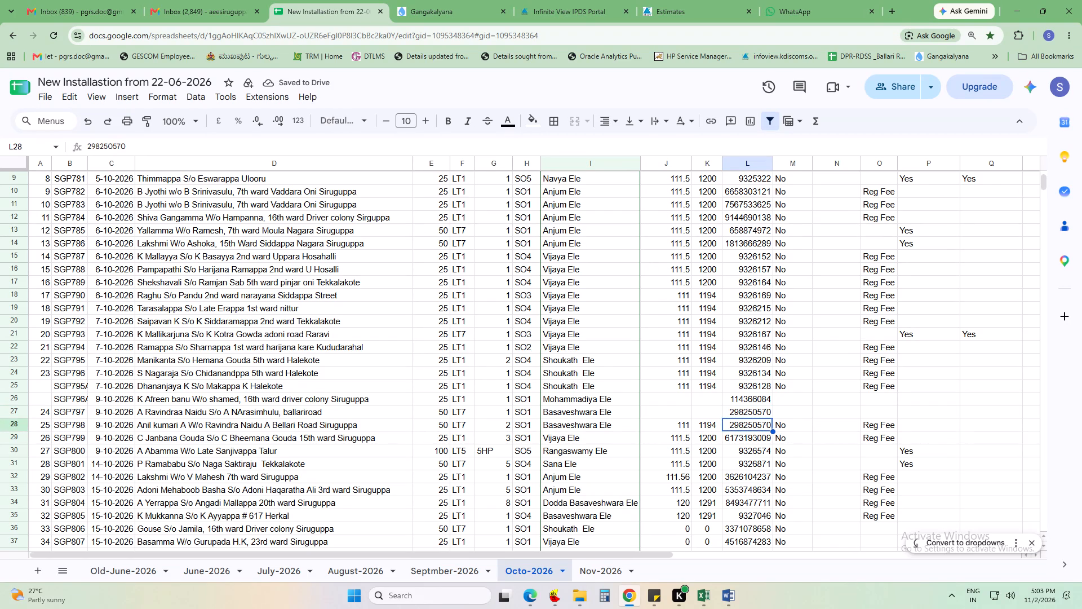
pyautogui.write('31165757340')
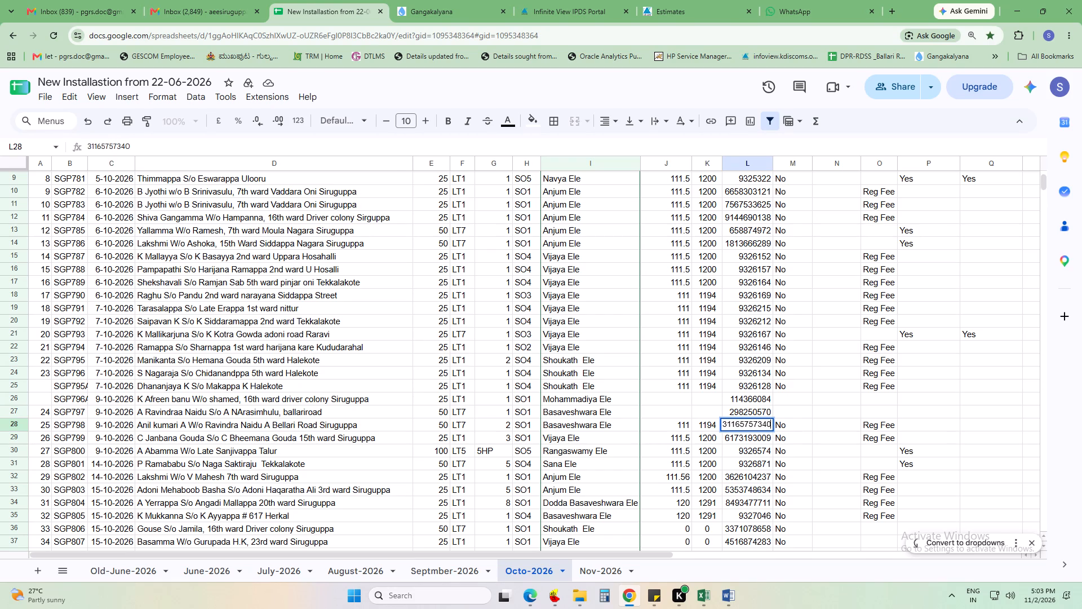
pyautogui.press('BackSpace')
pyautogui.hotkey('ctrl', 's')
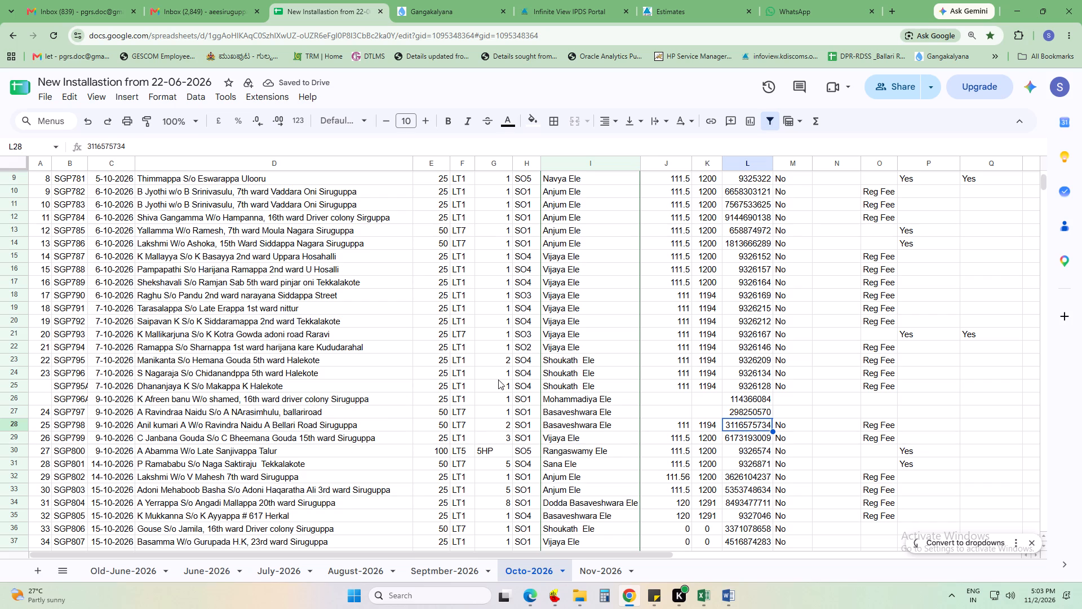
pyautogui.click(526, 388)
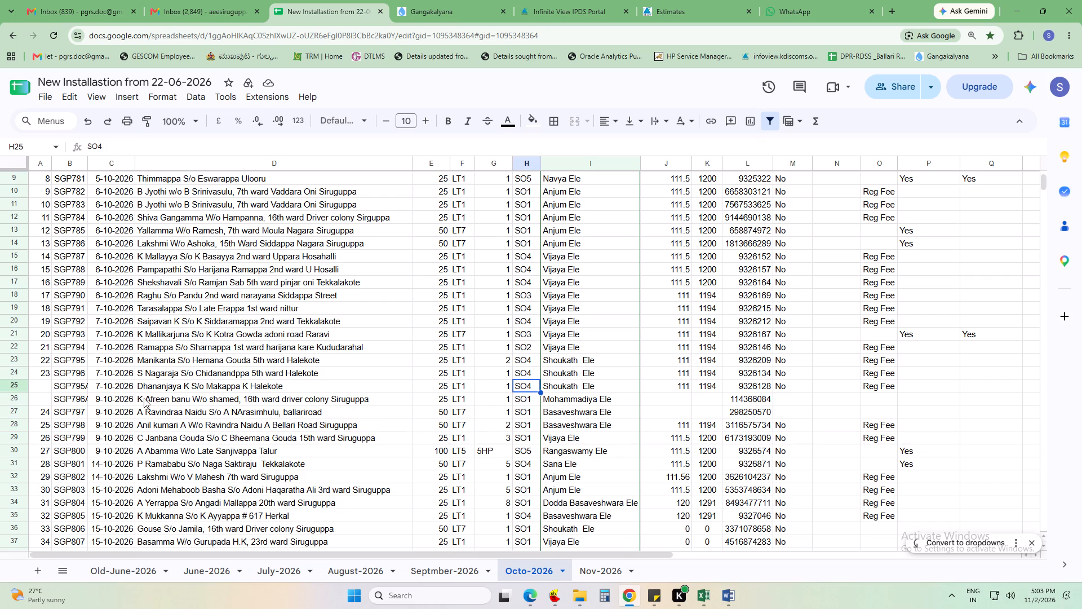
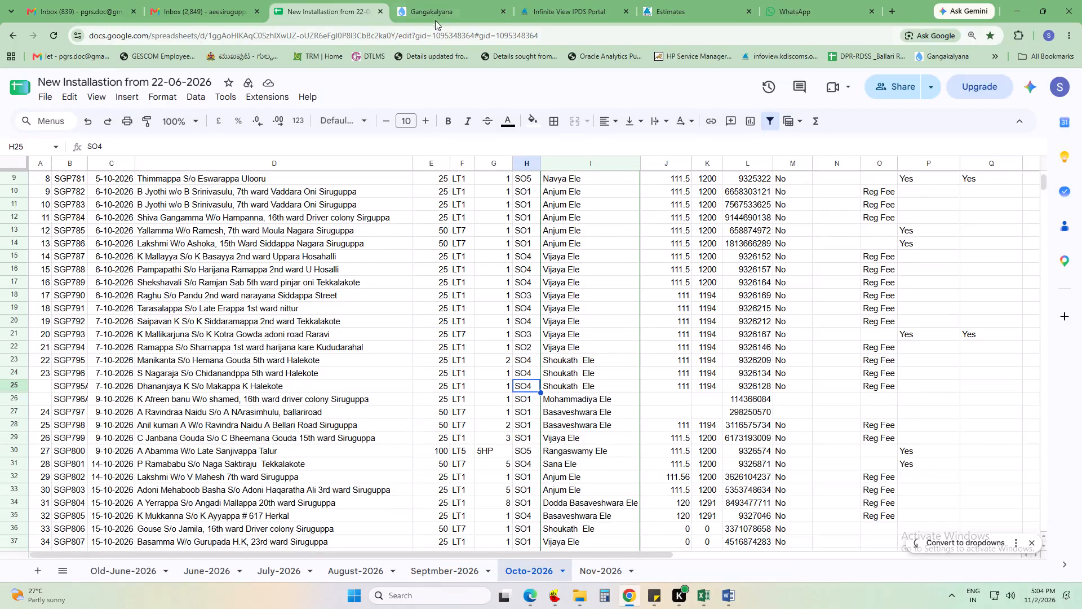
# In the MIS October Excel workbook's Reg & Ser sheet, set the REGISTERED LT7 count for SO1 to 15 and save.
pyautogui.click(436, 0)
pyautogui.click(627, 0)
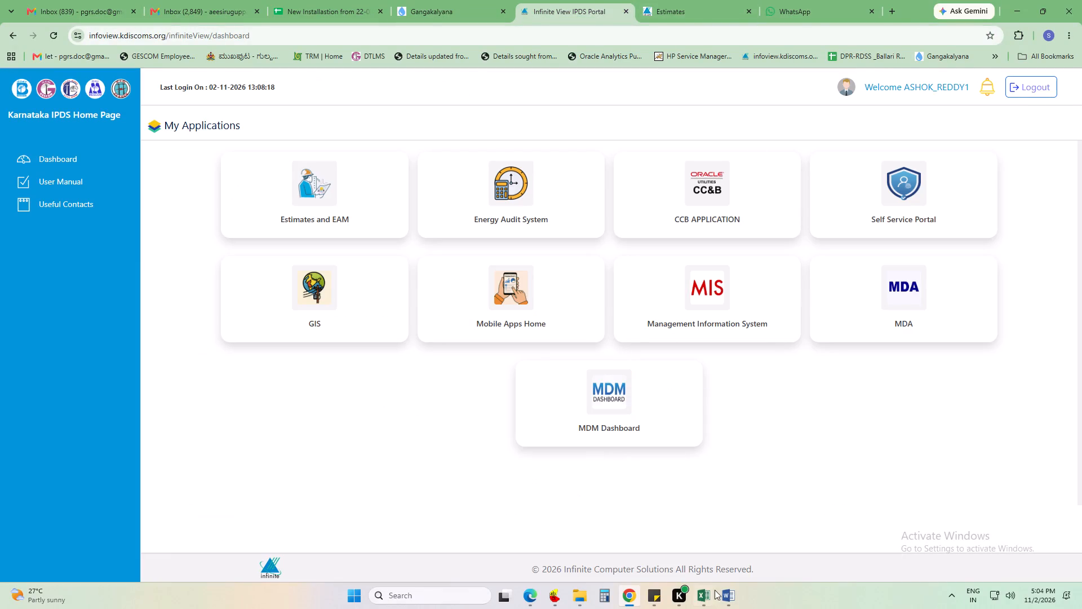
pyautogui.click(805, 531)
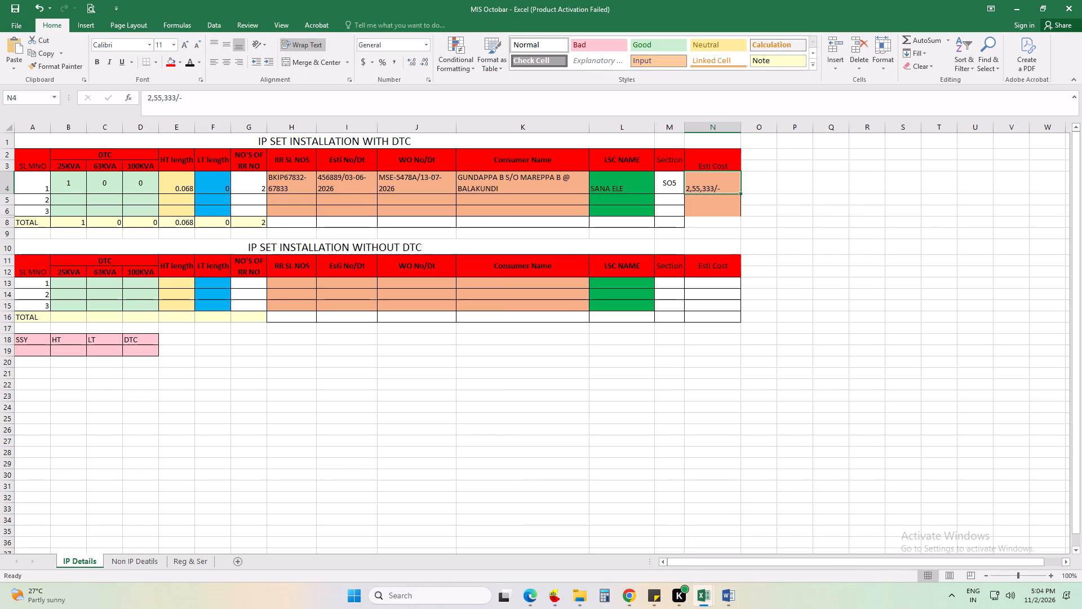
pyautogui.click(192, 568)
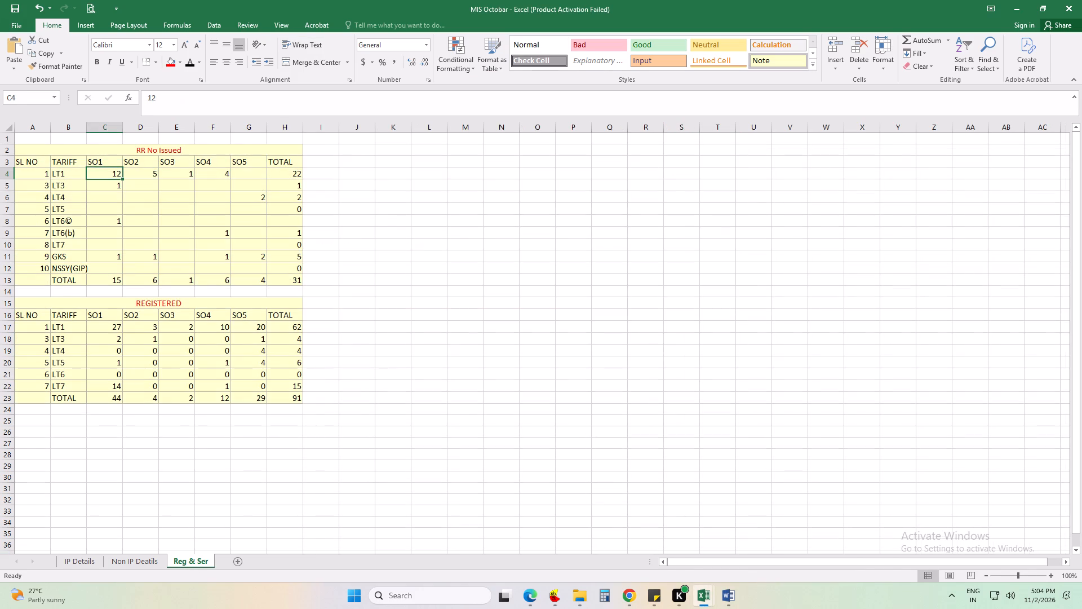
pyautogui.click(105, 386)
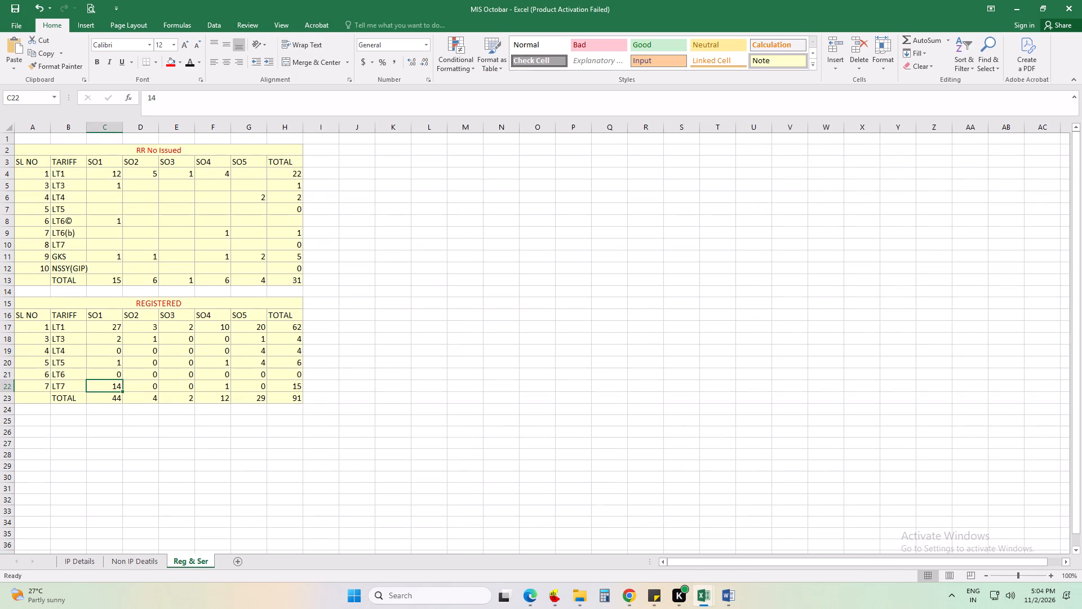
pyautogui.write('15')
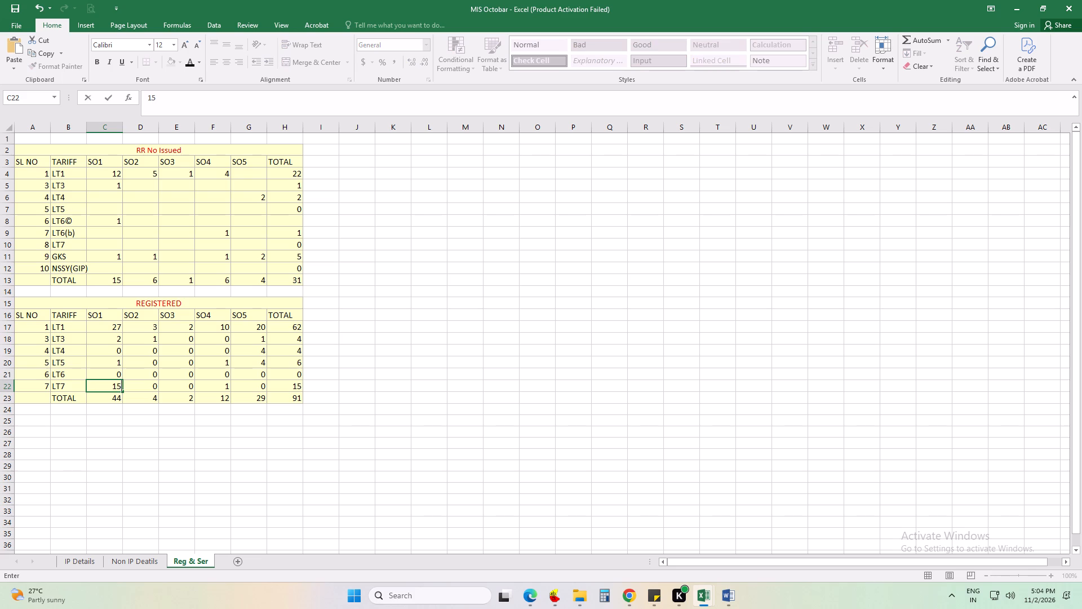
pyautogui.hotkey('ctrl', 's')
pyautogui.click(680, 475)
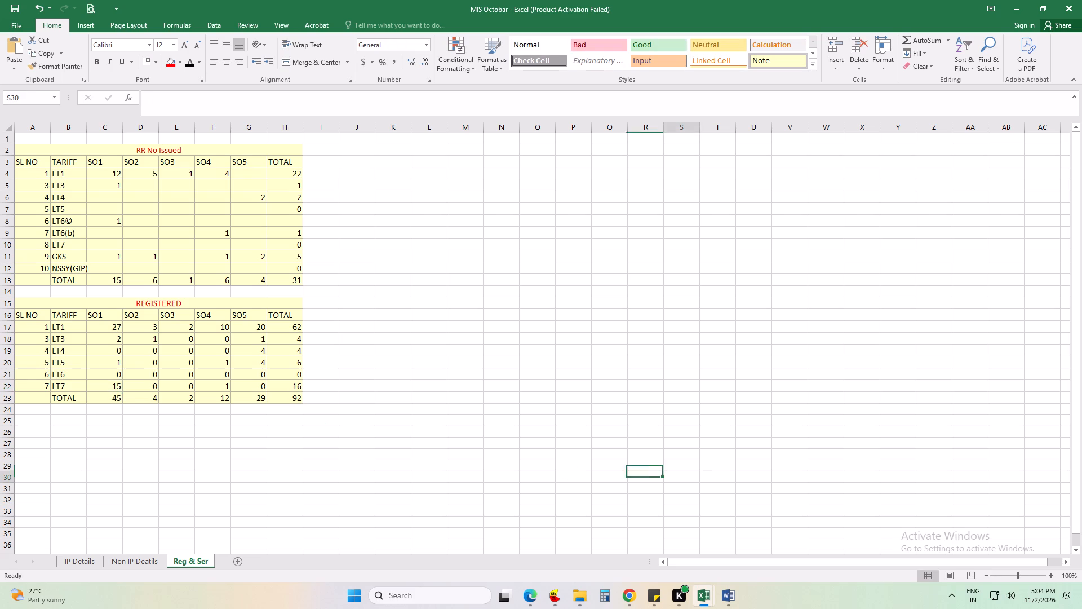